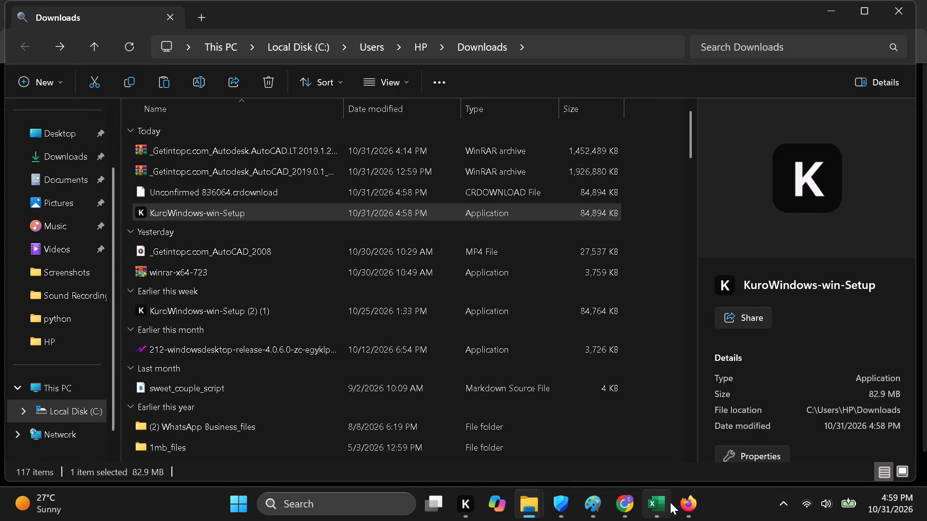
# Switch to the Book1 workbook in Excel and select cell A5, the first empty cell in the WORKING EMAIL column.
pyautogui.click(653, 502)
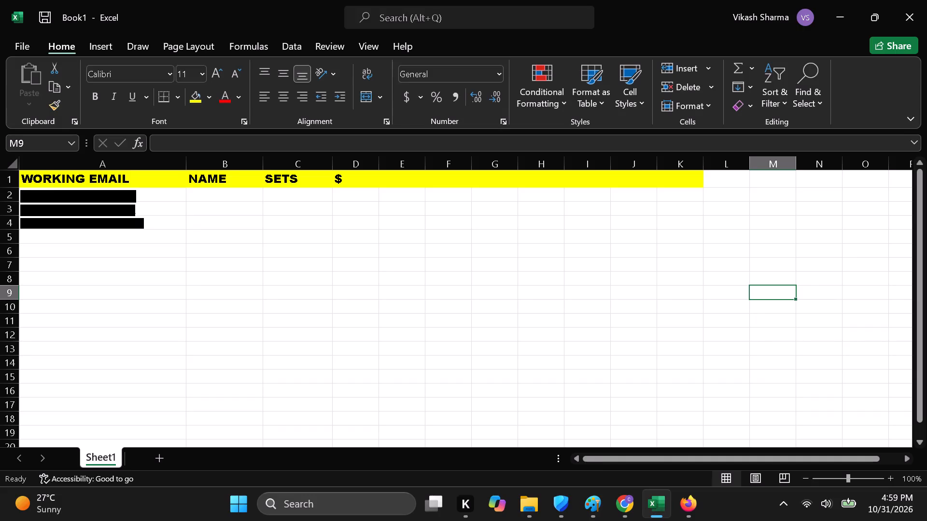
pyautogui.click(127, 240)
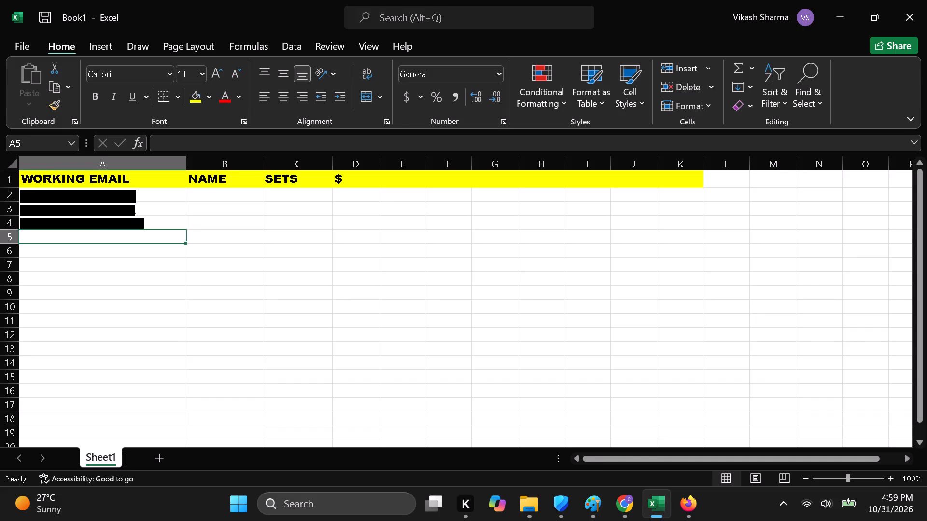
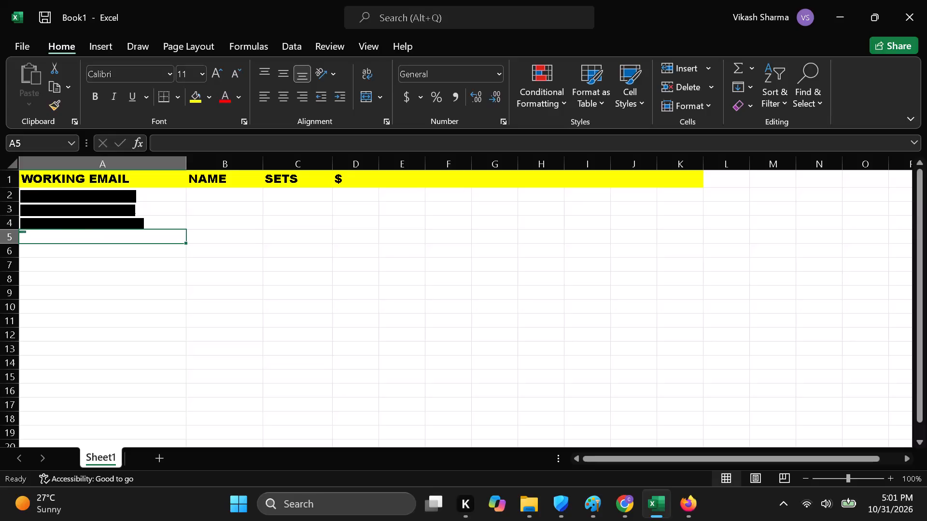
# Enter the next working email address in cell A5 of the WORKING EMAIL column.
pyautogui.press('s')
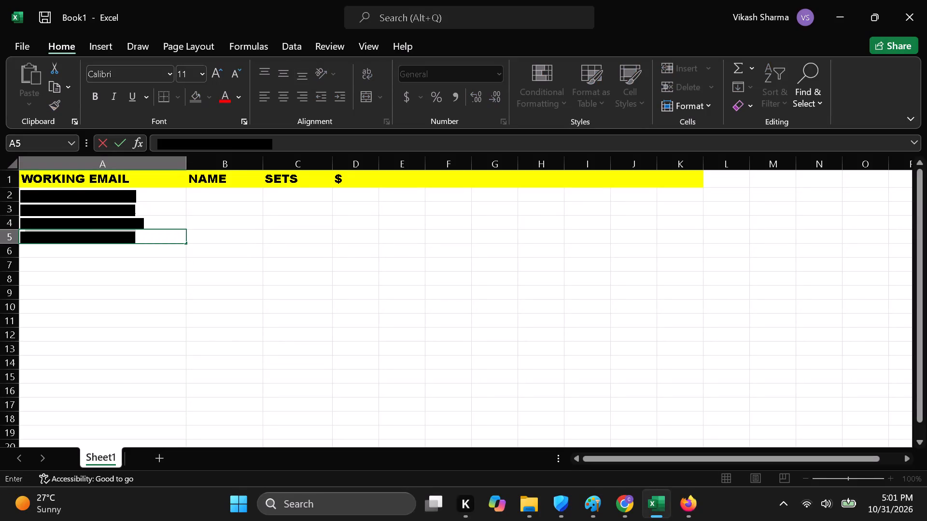
pyautogui.write('hou')
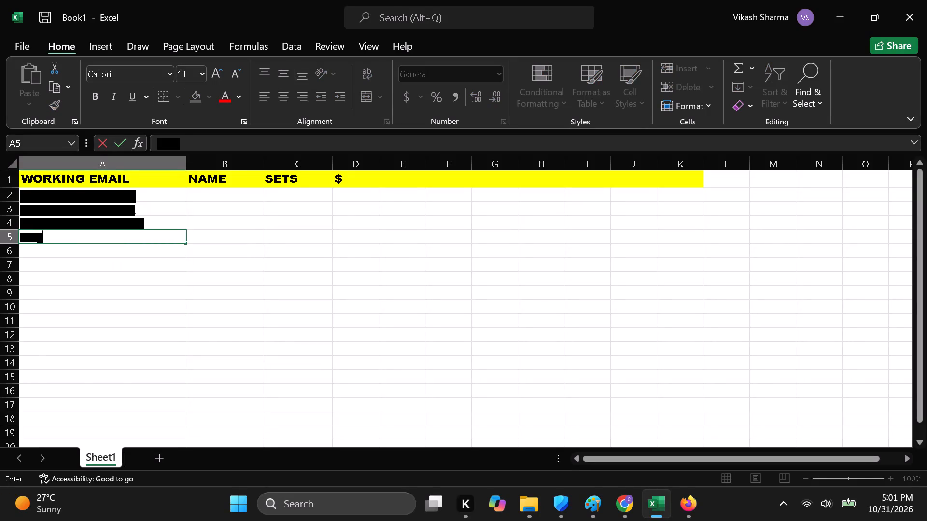
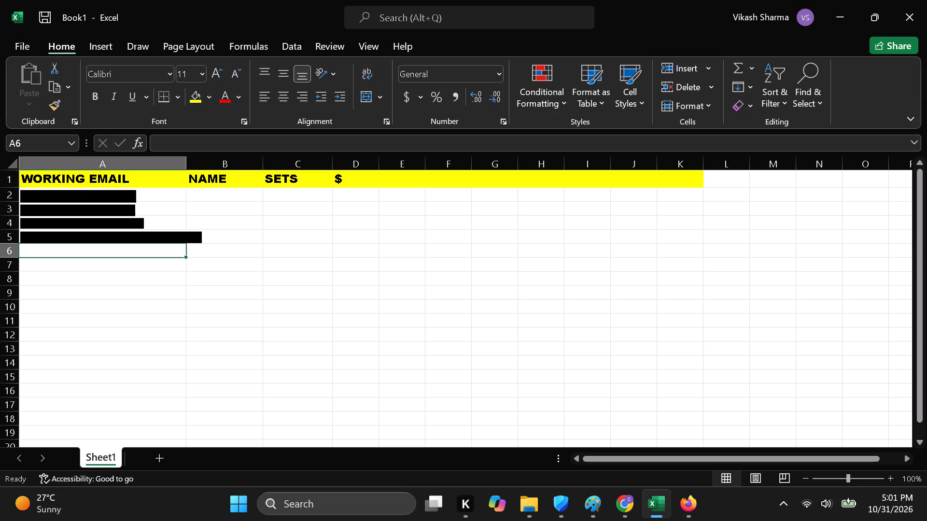
# Widen column A so the longest entry in the WORKING EMAIL column fits within it.
pyautogui.moveTo(183, 162); pyautogui.dragTo(192, 162)
pyautogui.moveTo(192, 162); pyautogui.dragTo(206, 162)
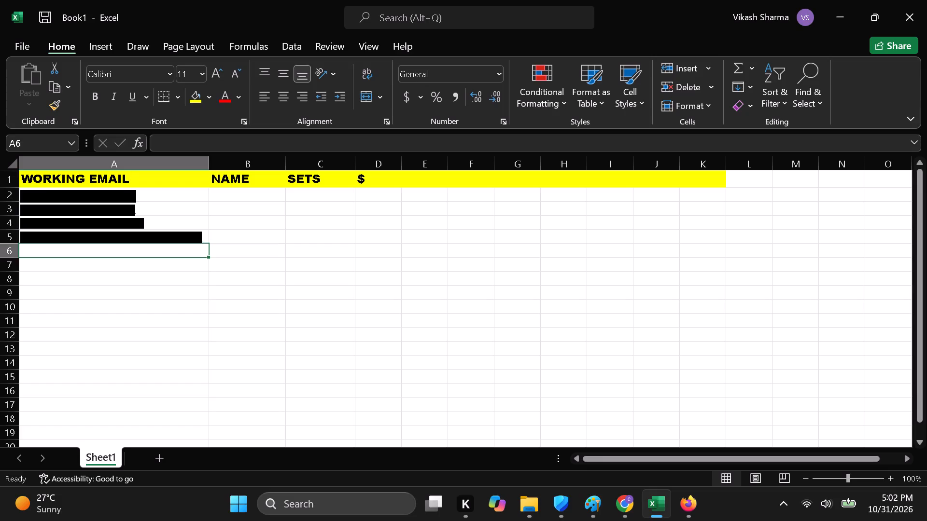
# Enter the next working email address in cell A6 of the WORKING EMAIL column.
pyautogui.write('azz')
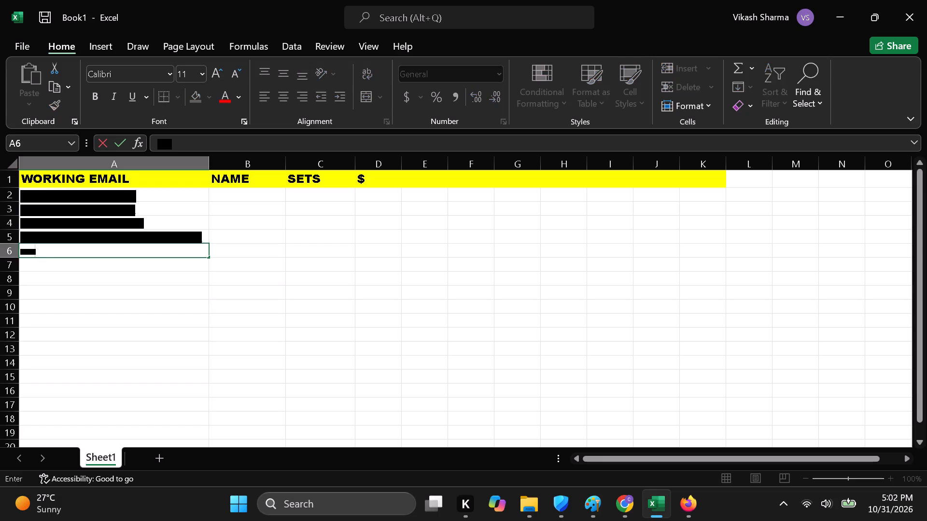
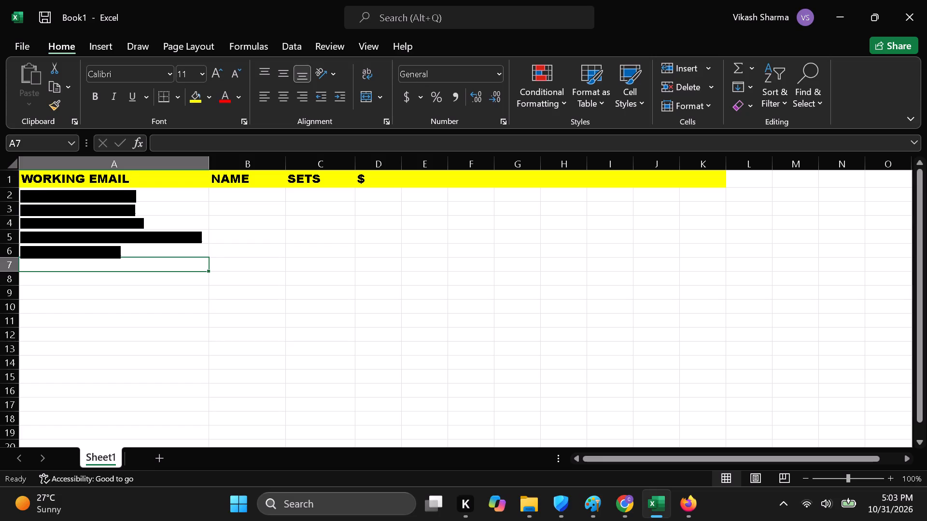
# Enter the next working email address in cell A7 of the WORKING EMAIL column.
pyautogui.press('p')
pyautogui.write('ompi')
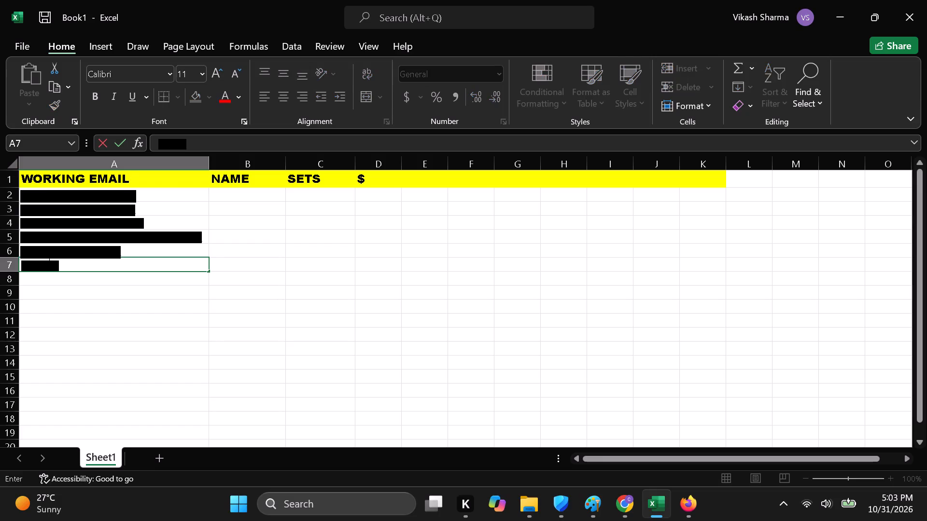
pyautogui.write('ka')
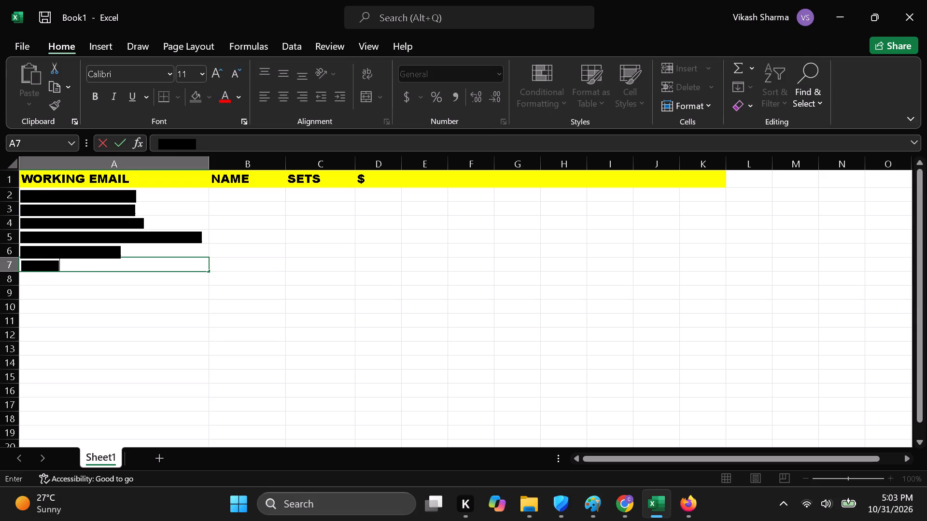
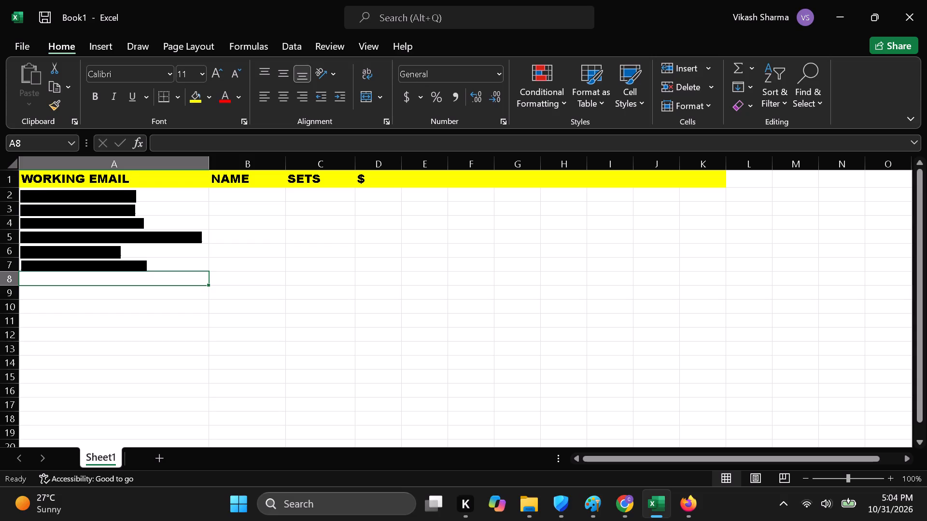
# Enter the next working email address in cell A8 of the WORKING EMAIL column.
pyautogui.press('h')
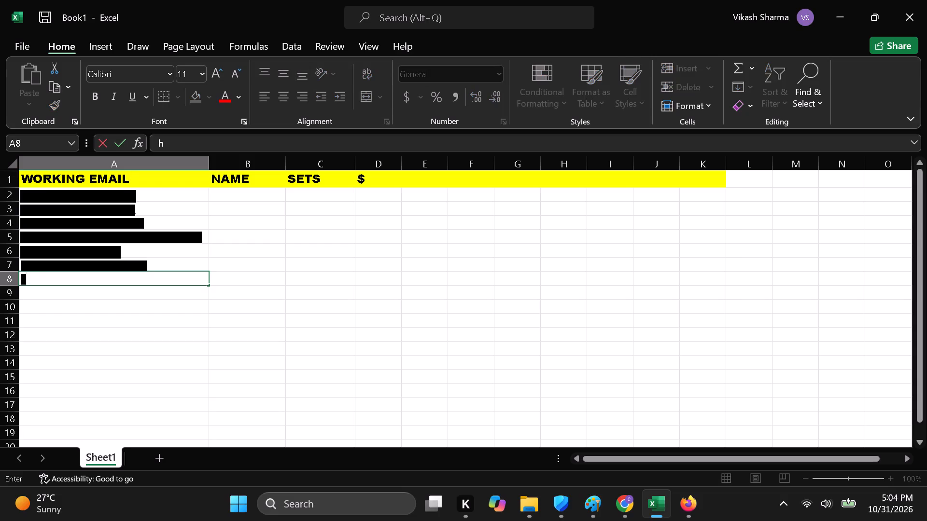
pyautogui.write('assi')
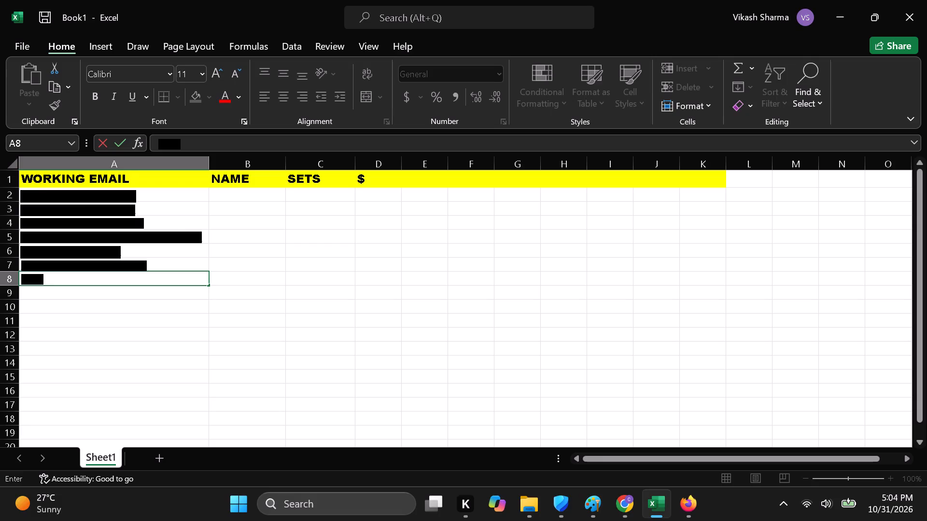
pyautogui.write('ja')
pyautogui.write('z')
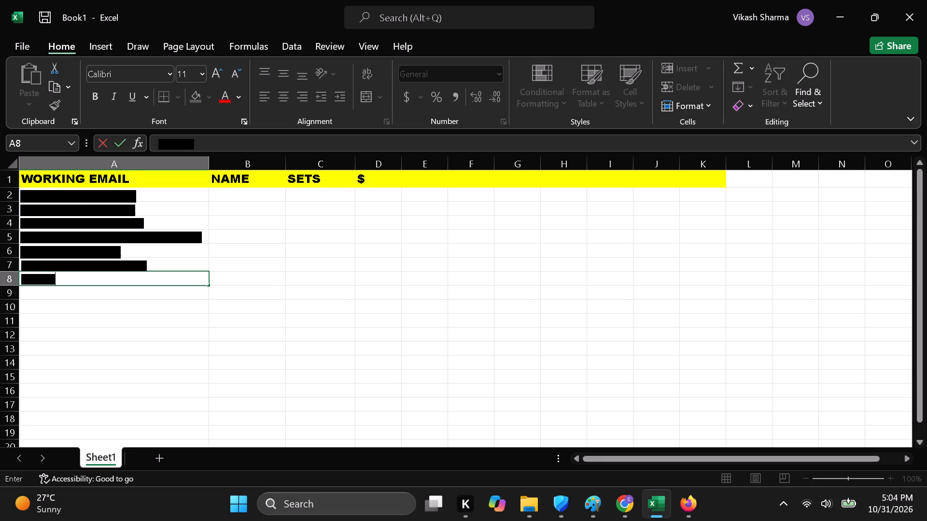
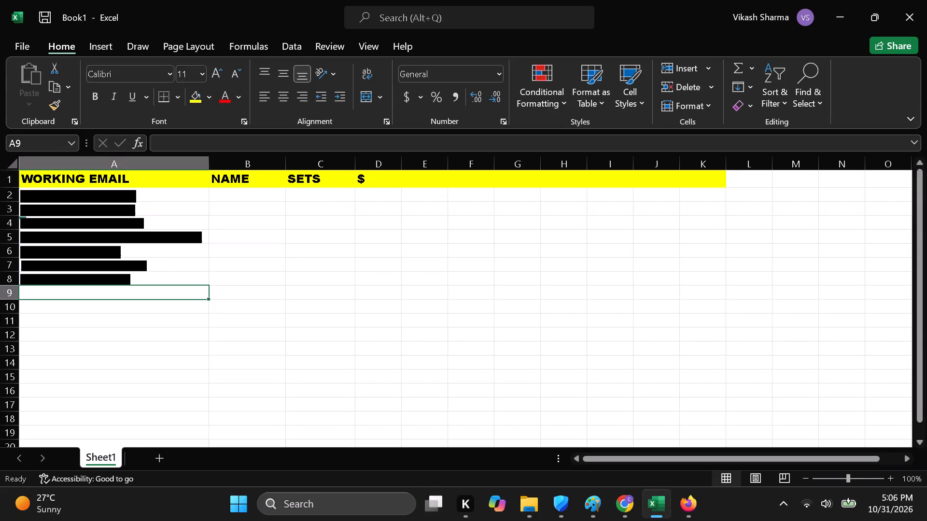
# Format header cell E1 in Arial Black at font size 12.
pyautogui.click(431, 180)
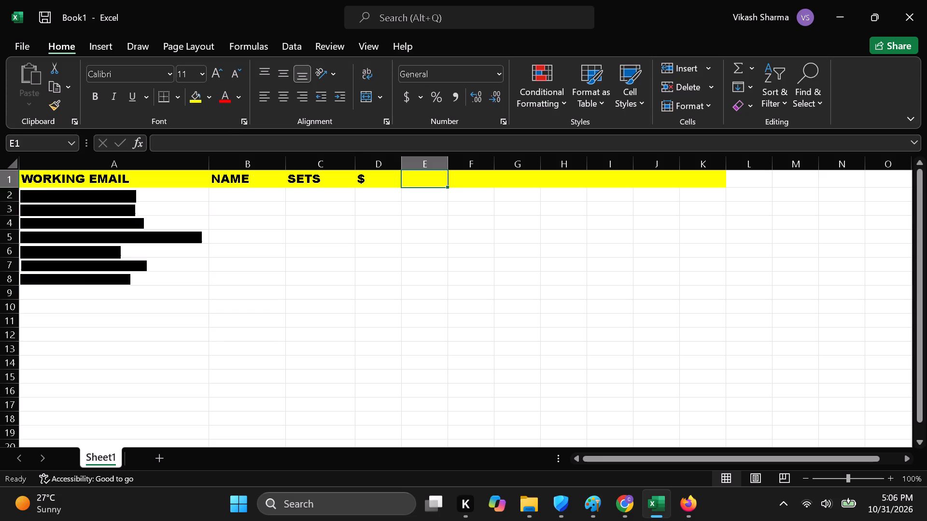
pyautogui.click(172, 75)
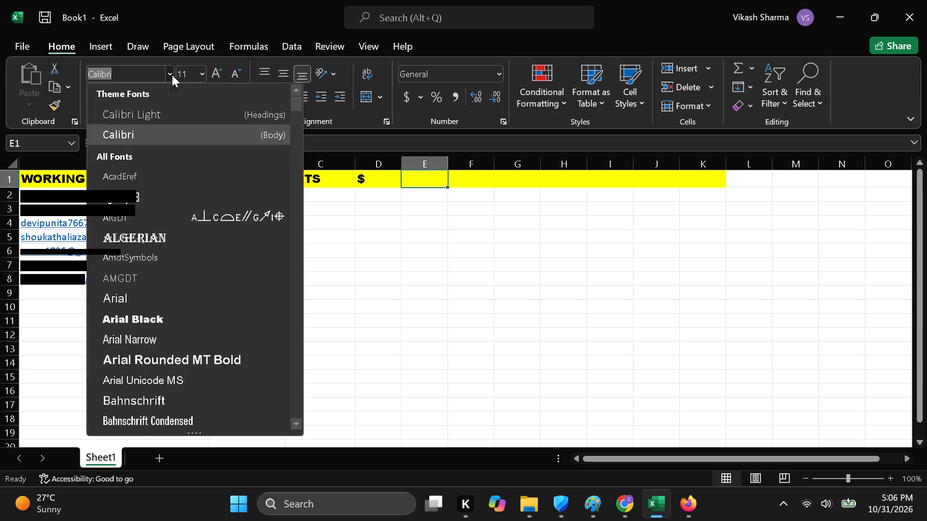
pyautogui.click(136, 326)
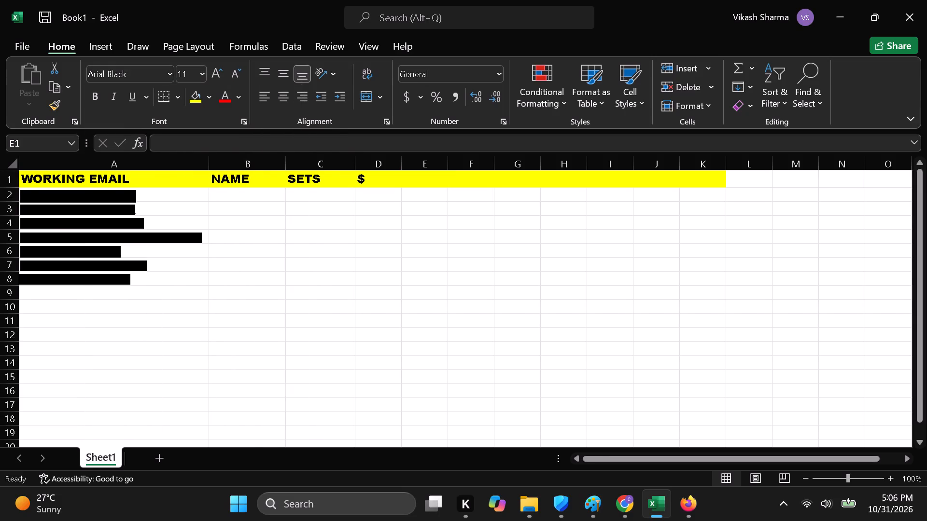
pyautogui.click(419, 182)
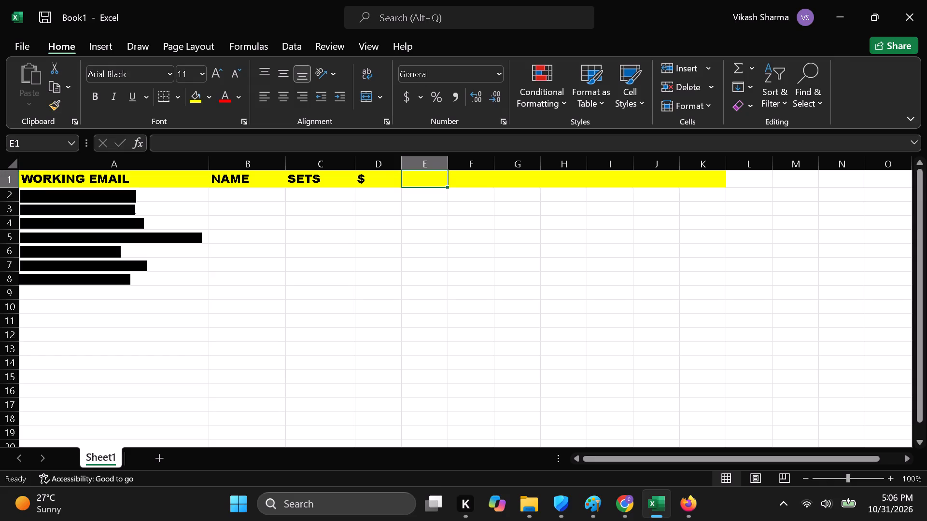
pyautogui.click(201, 72)
pyautogui.click(191, 171)
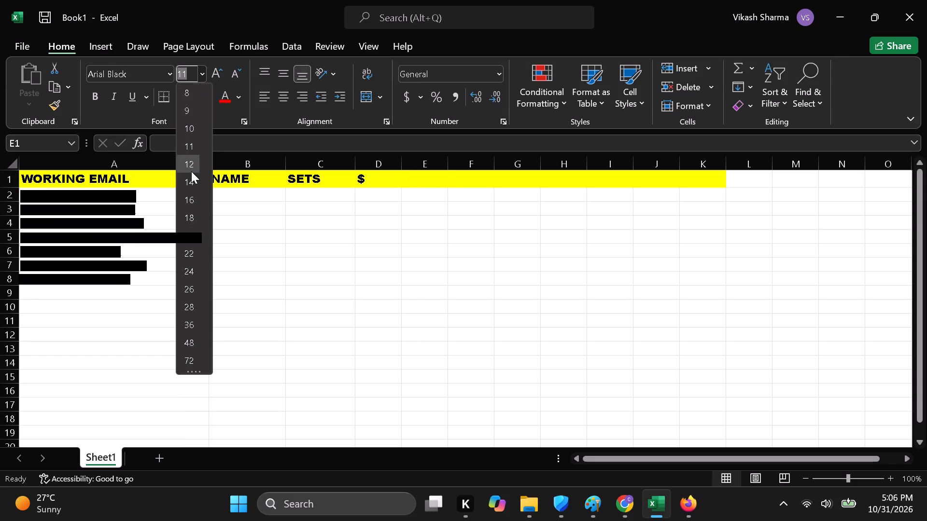
# Enter the heading READING & CONVERSATION in cell E1.
pyautogui.click(423, 181)
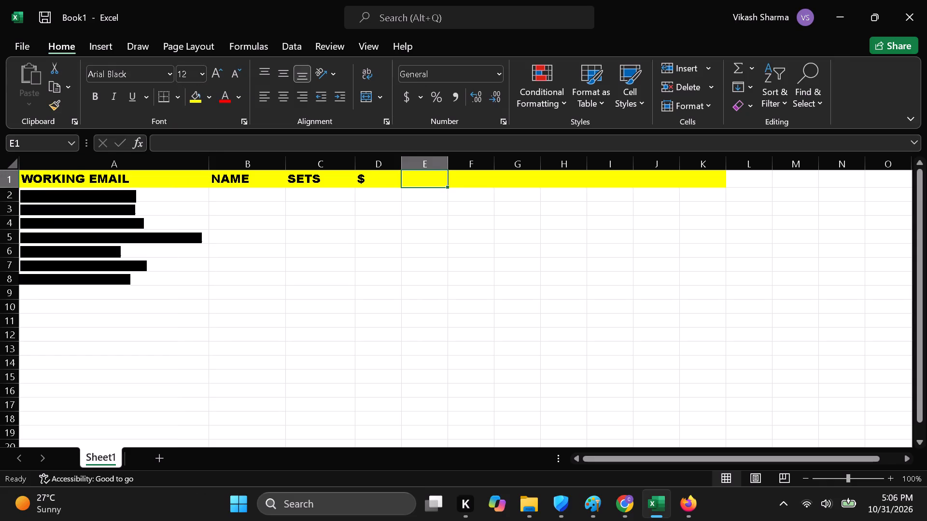
pyautogui.write('REA')
pyautogui.write('DING')
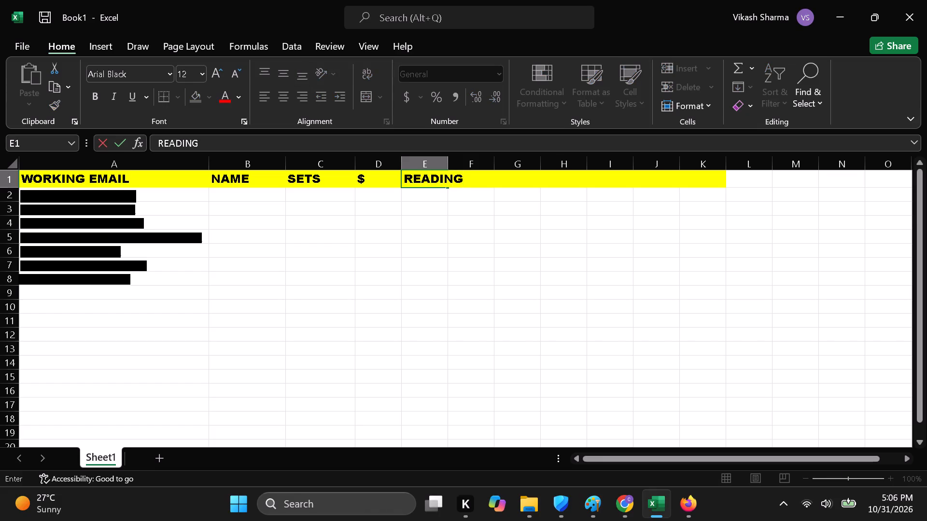
pyautogui.press('space')
pyautogui.hotkey('shift', '&')
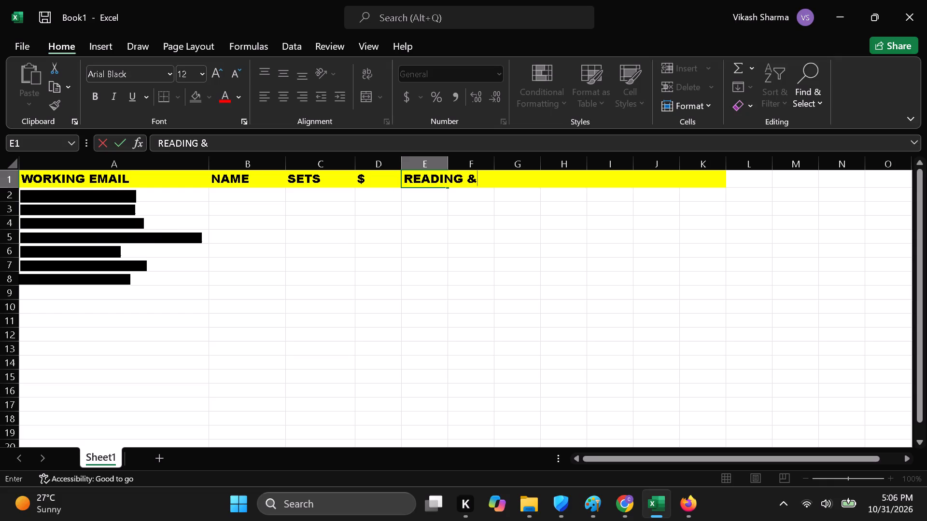
pyautogui.press('space')
pyautogui.write('CONVERSATION')
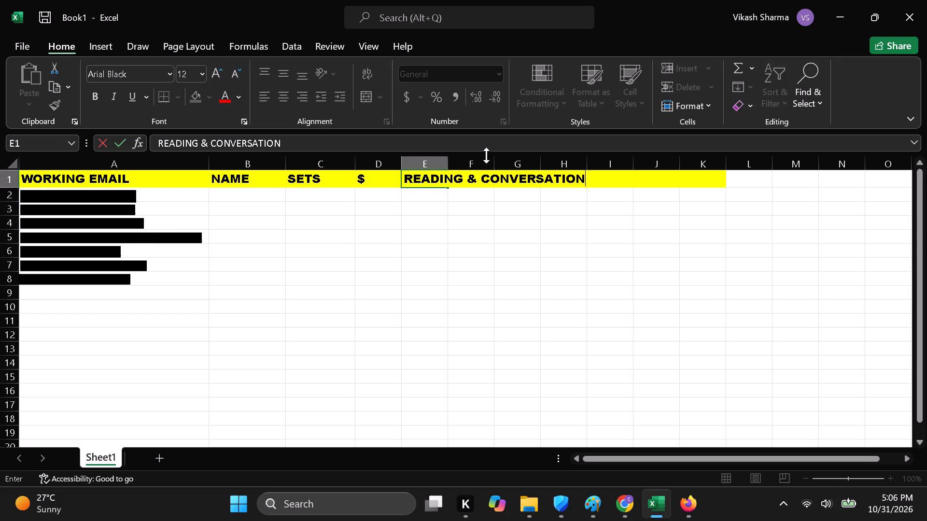
pyautogui.click(490, 219)
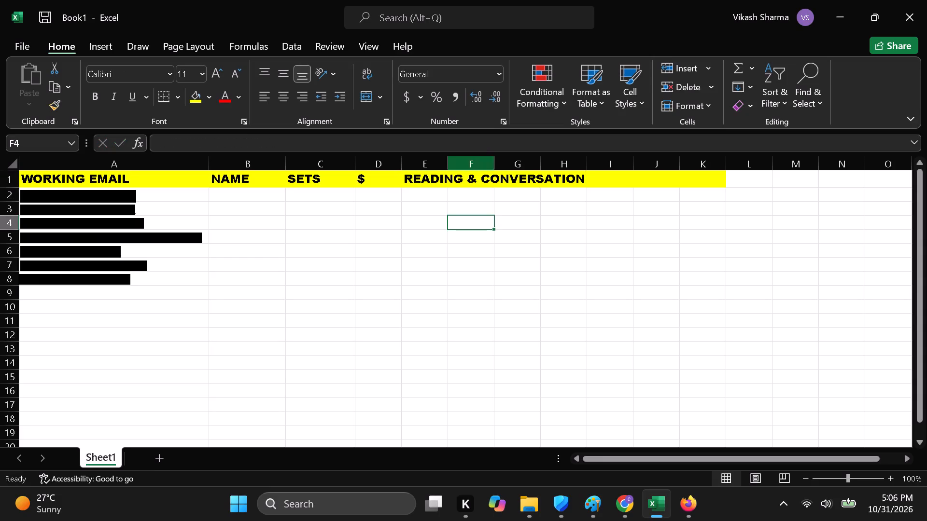
# Widen column E so the whole READING & CONVERSATION heading fits inside it.
pyautogui.moveTo(449, 168); pyautogui.dragTo(485, 164)
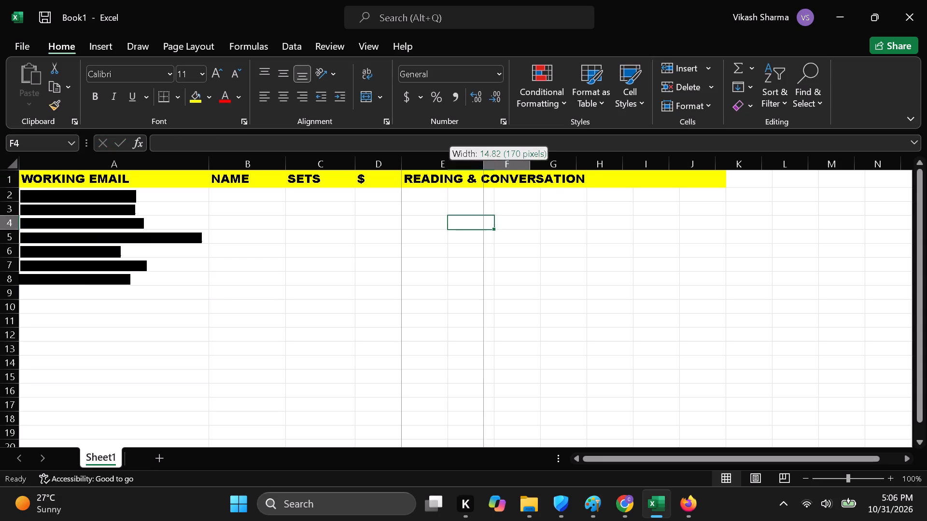
pyautogui.moveTo(485, 164); pyautogui.dragTo(600, 165)
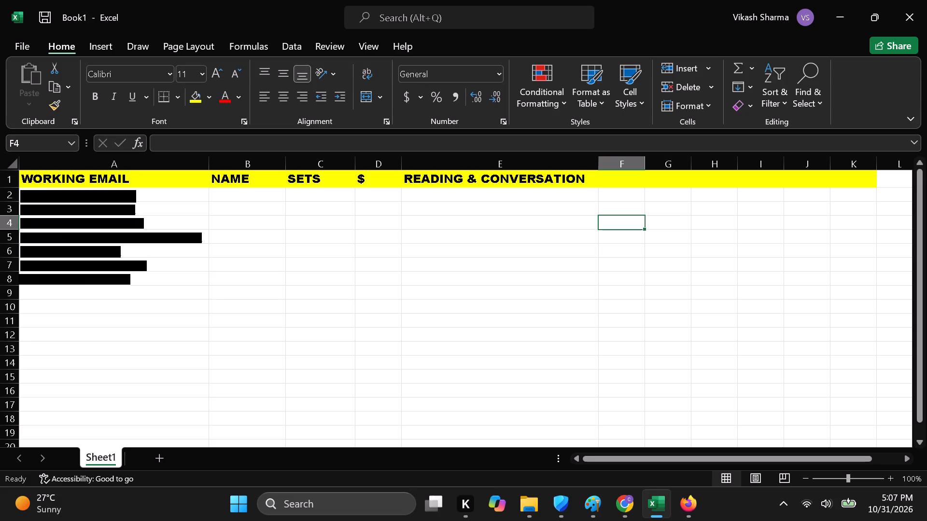
# Select cell B2, the first entry cell under the NAME heading.
pyautogui.click(227, 194)
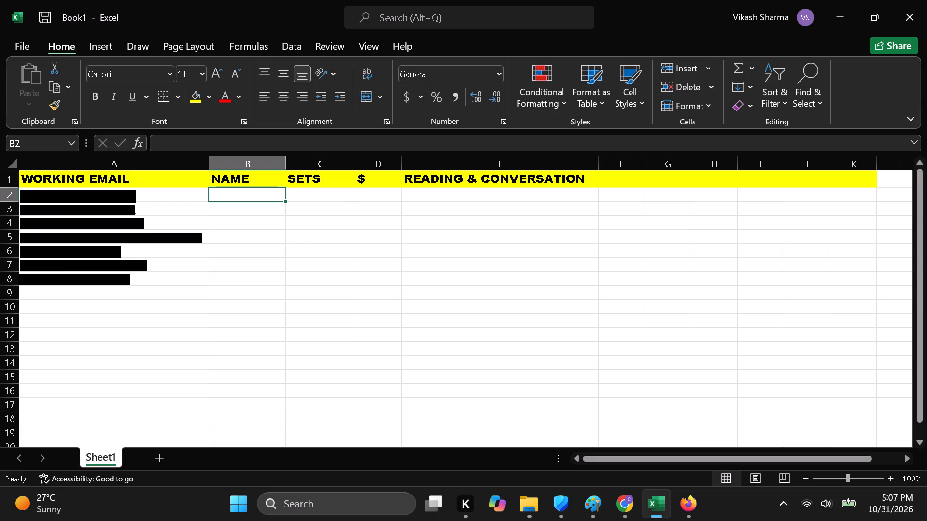
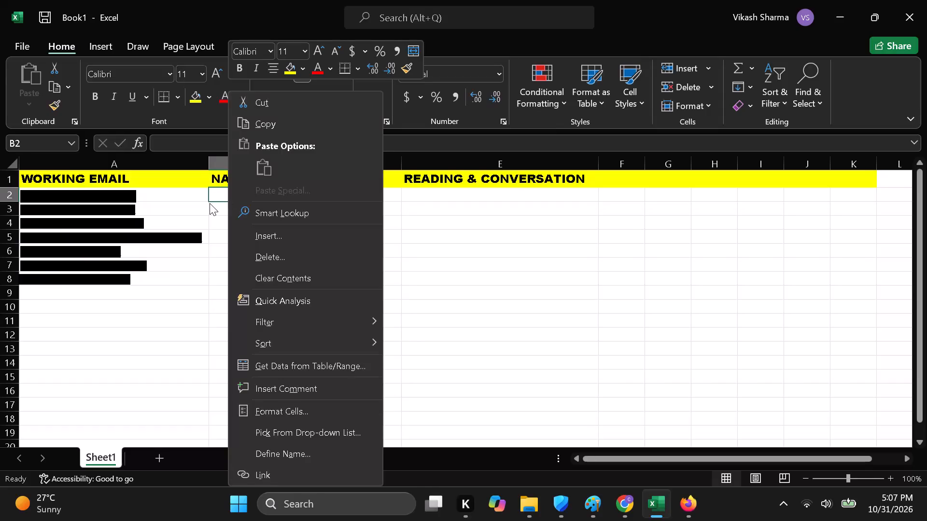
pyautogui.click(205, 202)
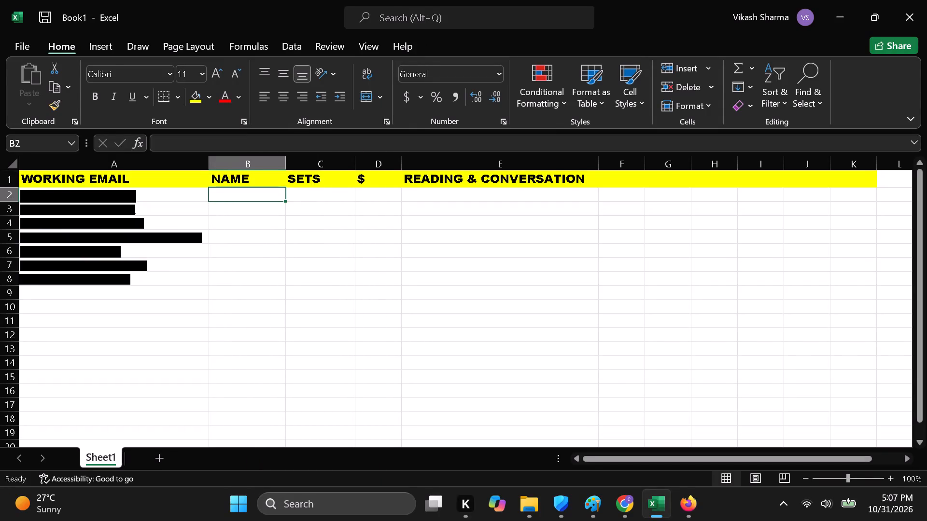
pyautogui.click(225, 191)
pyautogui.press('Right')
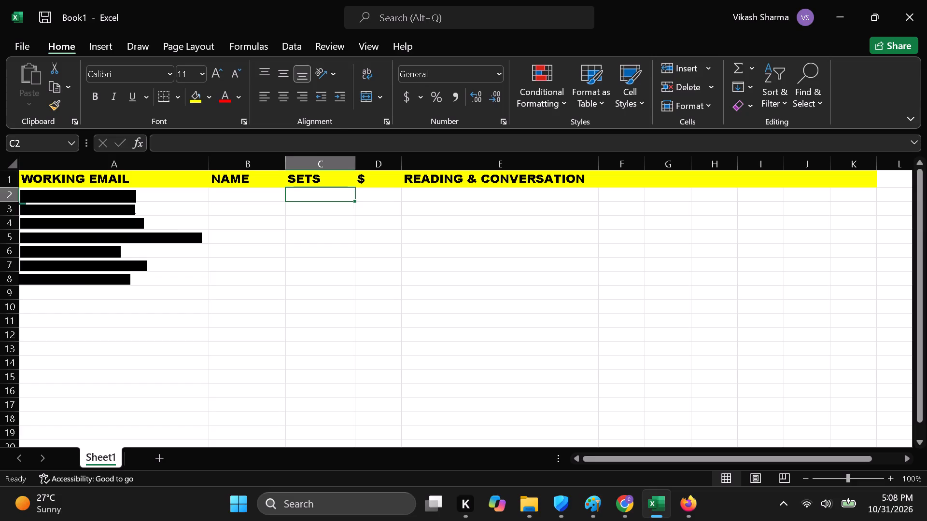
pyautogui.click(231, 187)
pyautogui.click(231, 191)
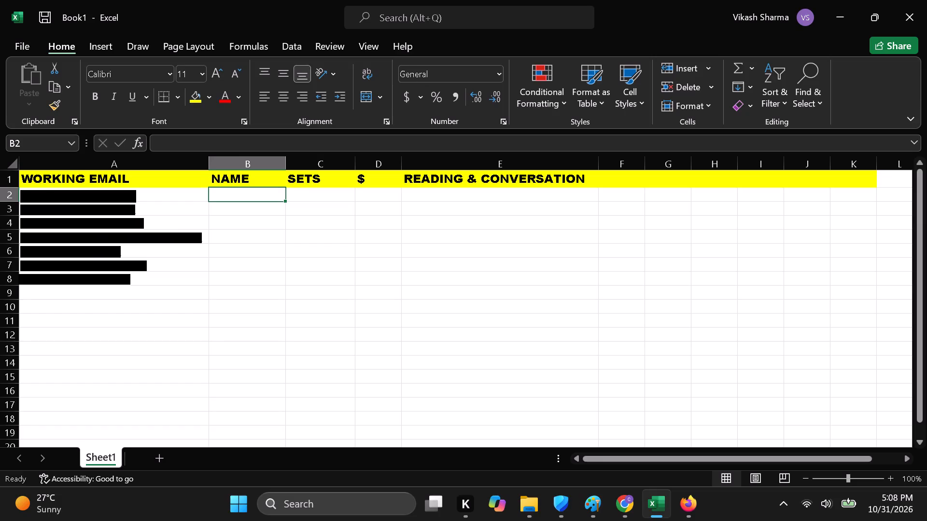
# Enter the name Farsana in cell B3 of the NAME column.
pyautogui.click(240, 212)
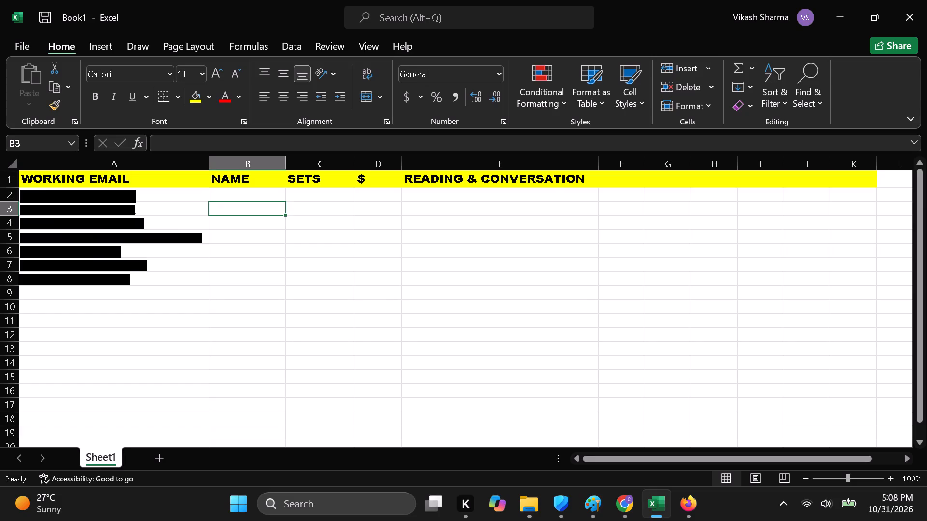
pyautogui.write('FARSHANA')
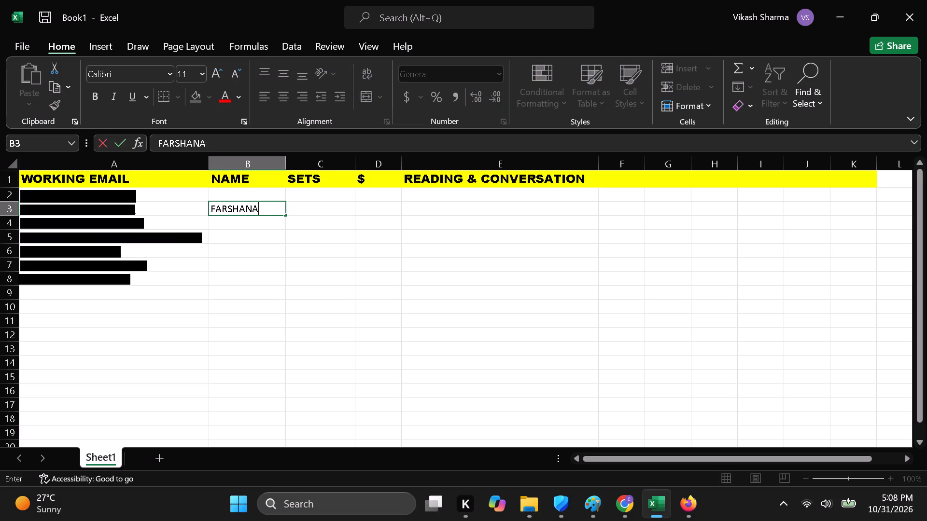
pyautogui.press('BackSpace')
pyautogui.press('BackSpace')
pyautogui.press('BackSpace')
pyautogui.press('BackSpace')
pyautogui.press('BackSpace')
pyautogui.press('BackSpace')
pyautogui.press('BackSpace')
pyautogui.press('BackSpace')
pyautogui.press('BackSpace')
pyautogui.press('BackSpace')
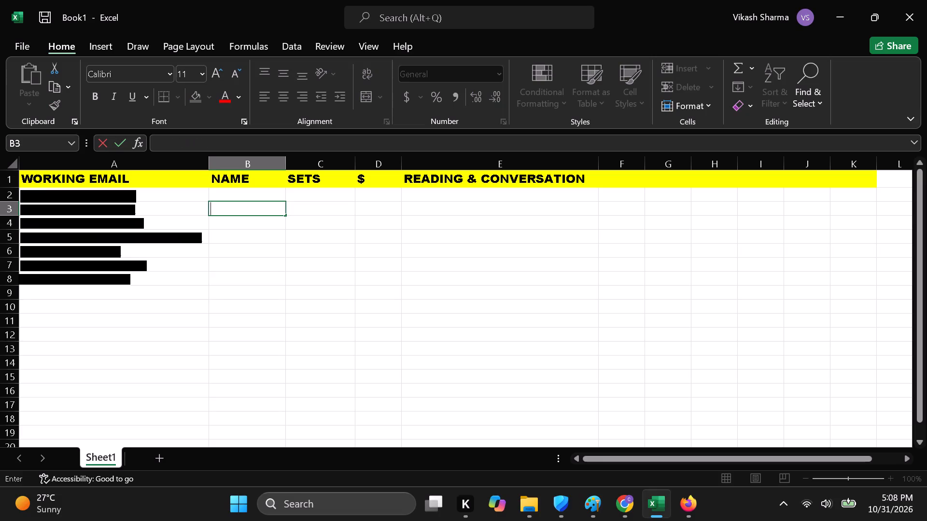
pyautogui.write('arsana')
pyautogui.click(241, 221)
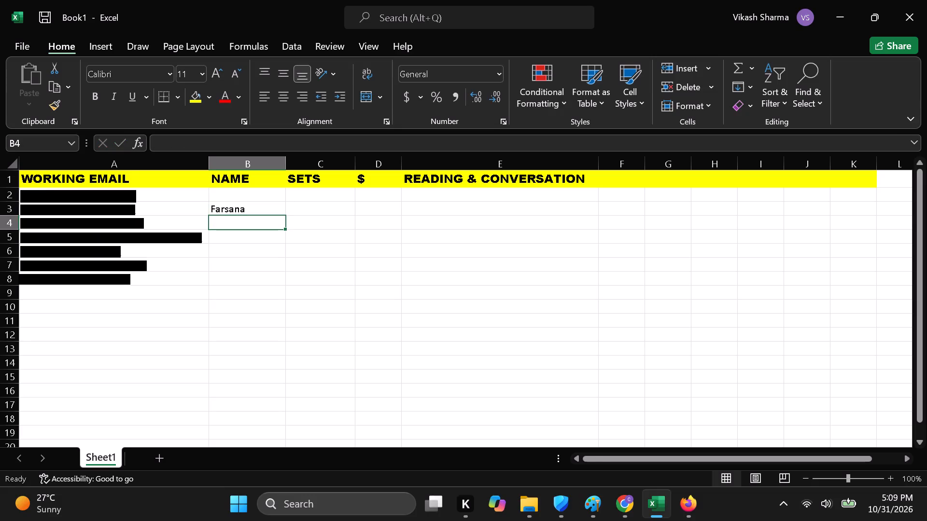
# Enter the name Farsana in cell B5 of the NAME column as well.
pyautogui.click(235, 241)
pyautogui.write('farsana')
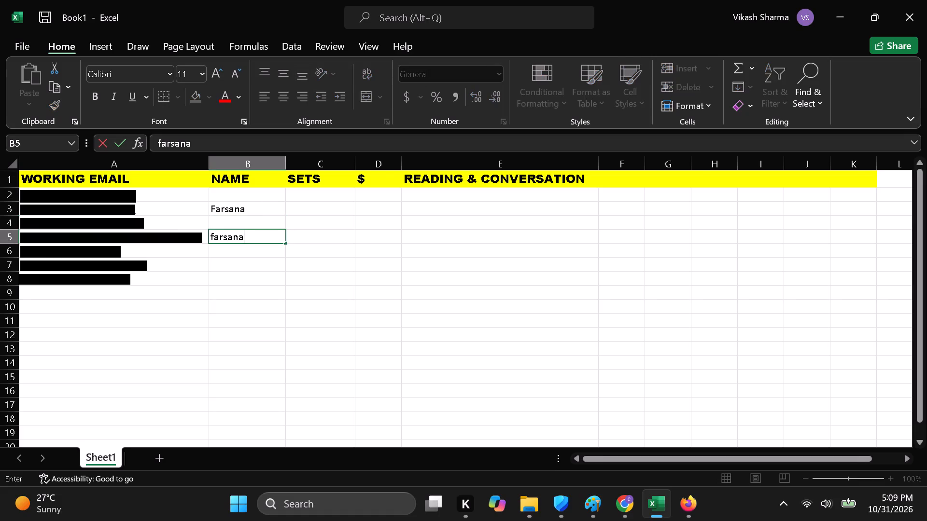
pyautogui.press('BackSpace')
pyautogui.press('BackSpace')
pyautogui.press('BackSpace')
pyautogui.press('BackSpace')
pyautogui.press('BackSpace')
pyautogui.press('BackSpace')
pyautogui.press('BackSpace')
pyautogui.write('ar')
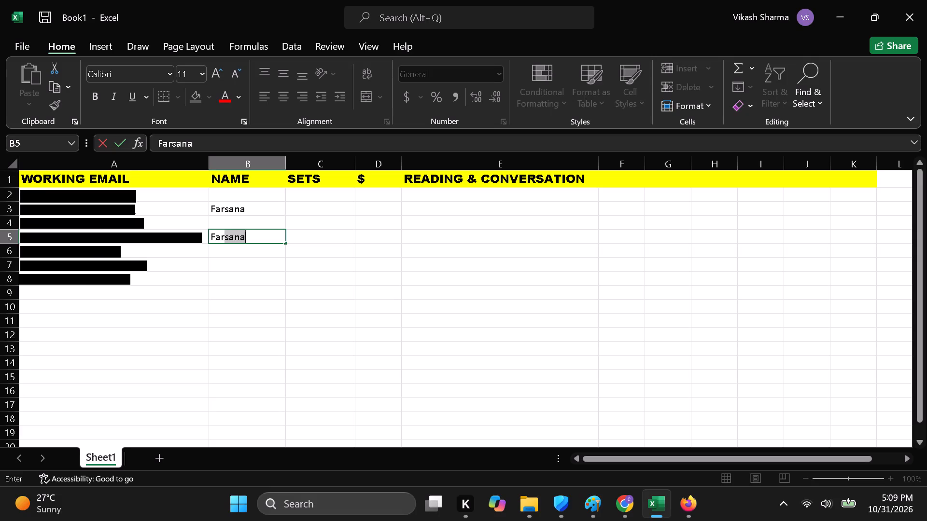
pyautogui.press('Return')
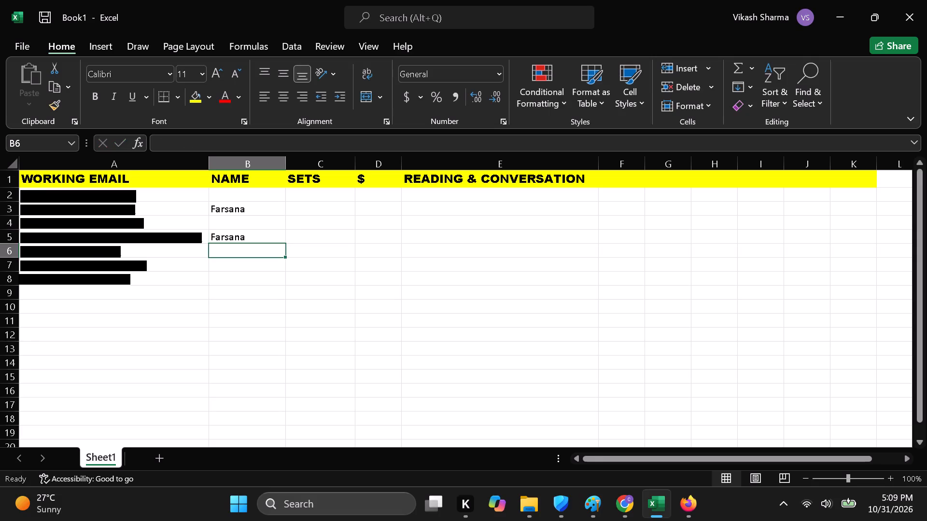
# Enter the name Azmin in cell B6 of the NAME column.
pyautogui.write('AQ')
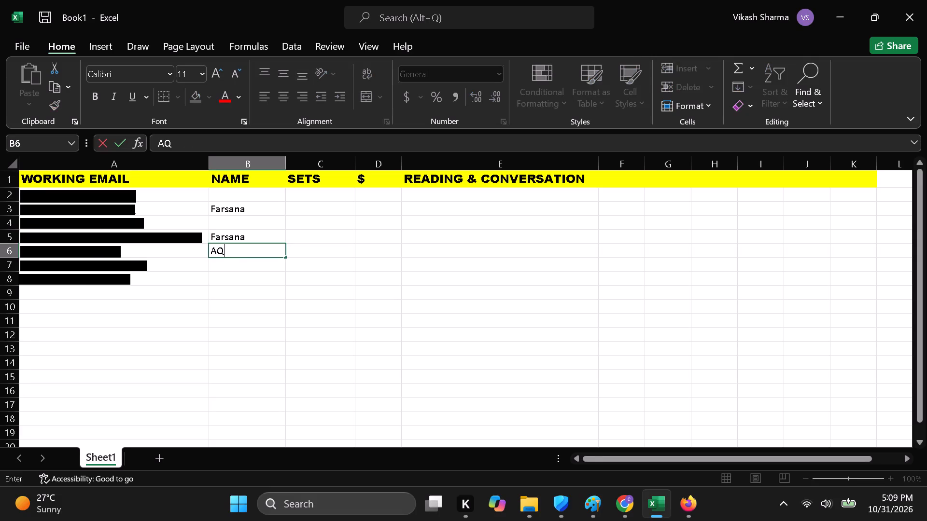
pyautogui.press('z')
pyautogui.press('BackSpace')
pyautogui.press('BackSpace')
pyautogui.write('zmin')
pyautogui.click(230, 264)
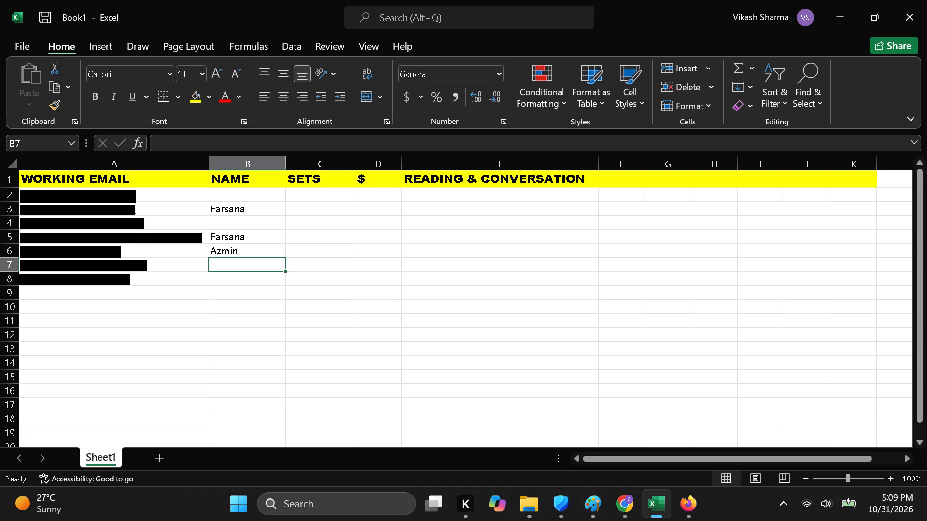
# Fill the blank cell B4 in the NAME column with the name Ridha.
pyautogui.click(236, 224)
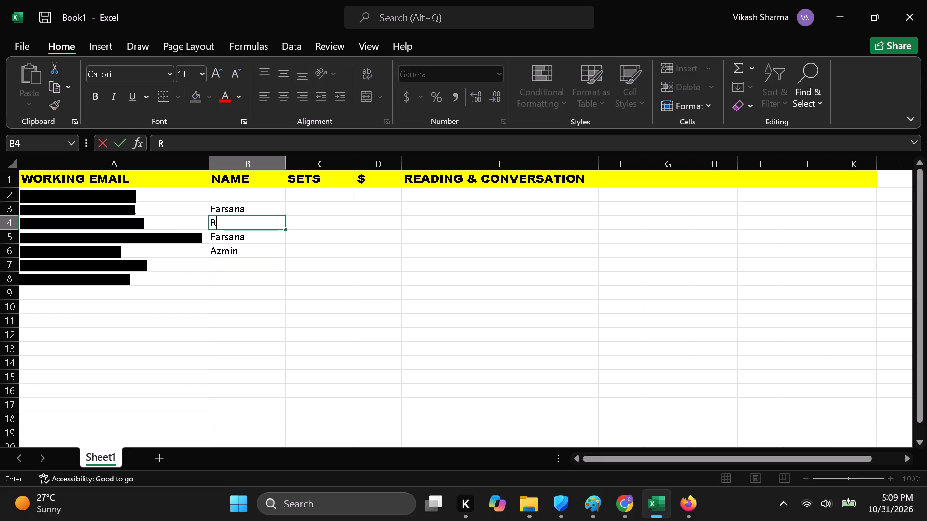
pyautogui.write('idha')
pyautogui.click(225, 265)
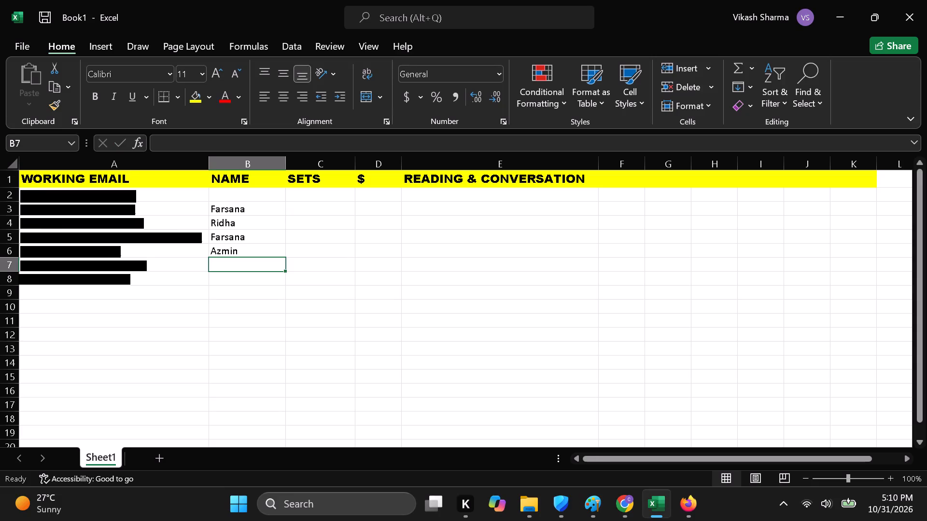
# Enter the name Haseena in cell B8, beside the last email entry.
pyautogui.click(222, 277)
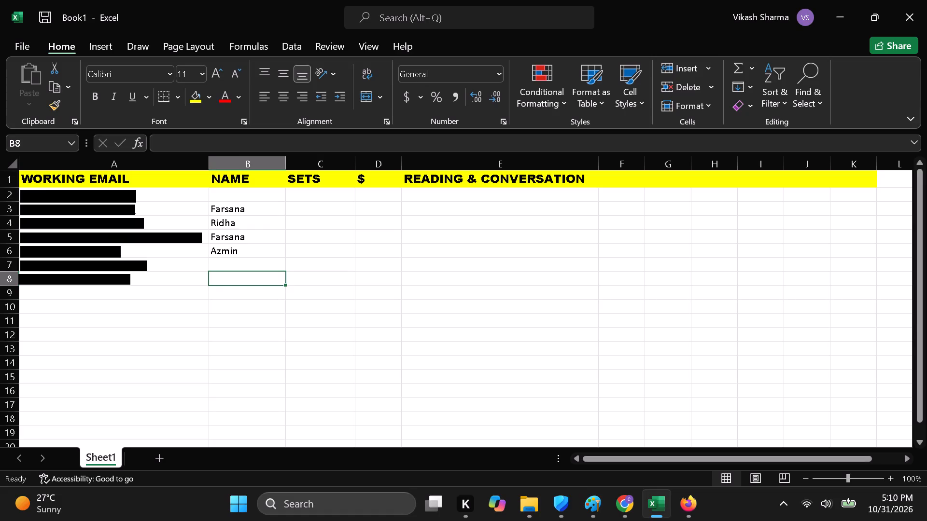
pyautogui.write('aseena')
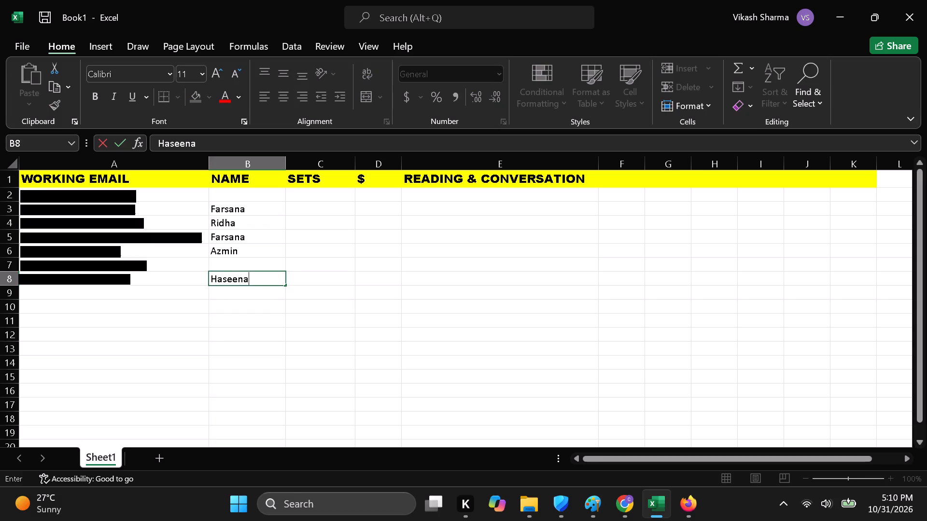
pyautogui.click(227, 264)
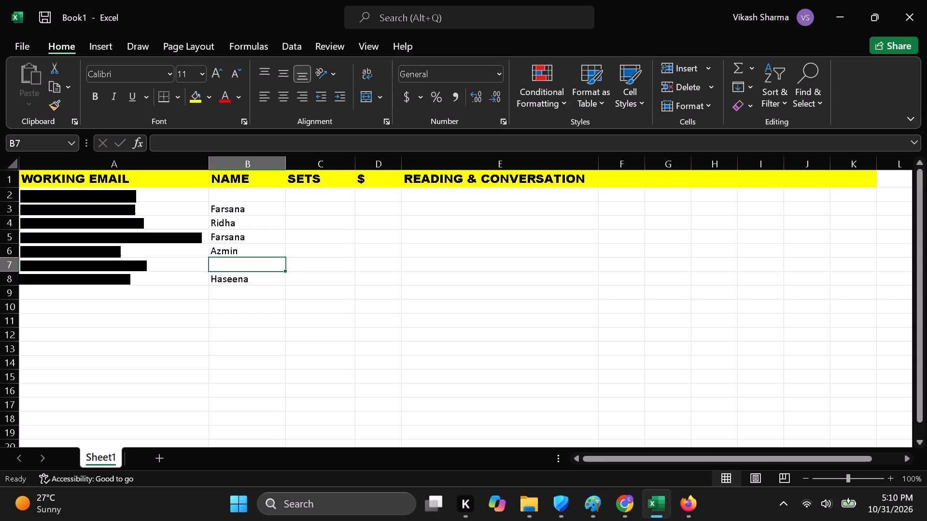
# Enter the name Saniyah, with a capital S, in cell B2 under the NAME heading.
pyautogui.click(234, 198)
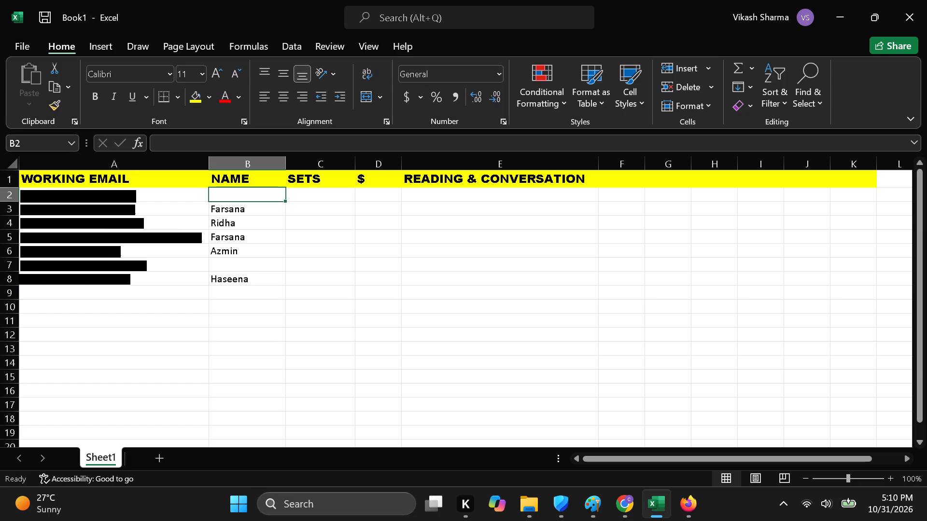
pyautogui.write('san')
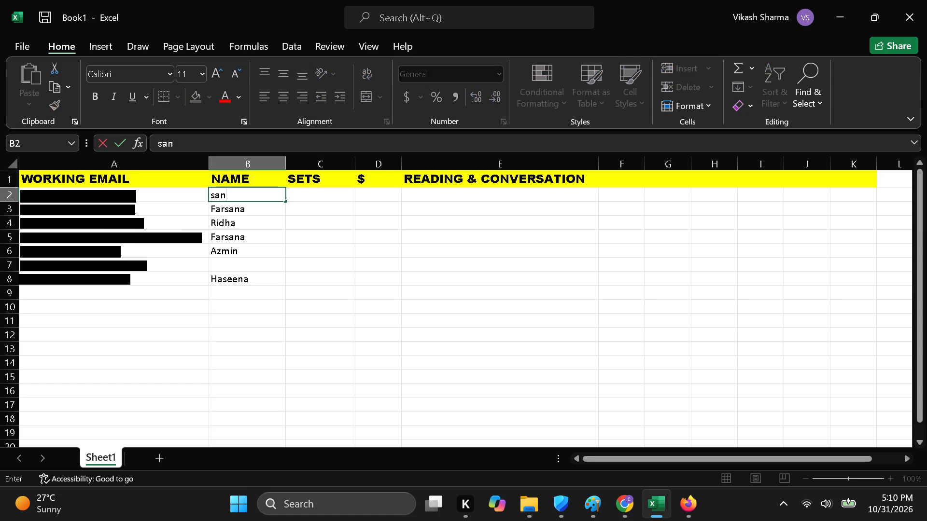
pyautogui.write('iyah')
pyautogui.press('Left')
pyautogui.press('Left')
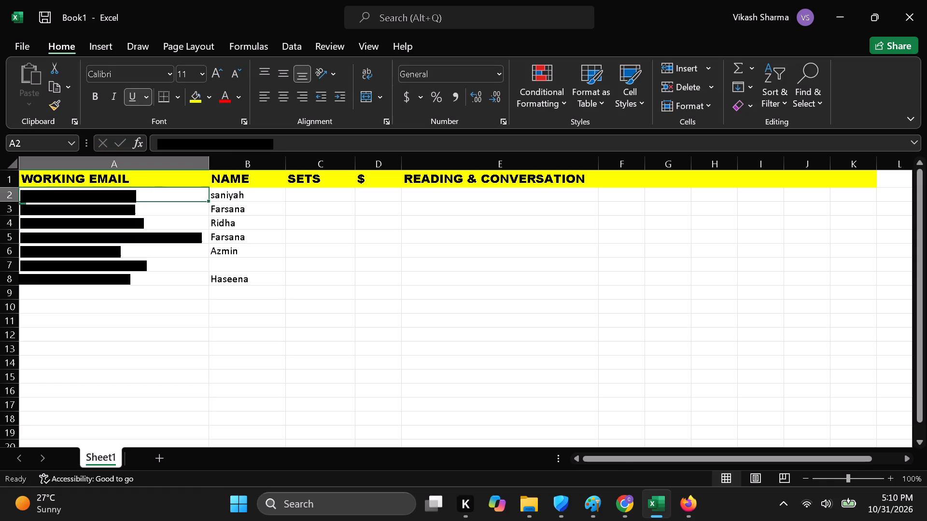
pyautogui.press('Left')
pyautogui.click(234, 198)
pyautogui.doubleClick(230, 194)
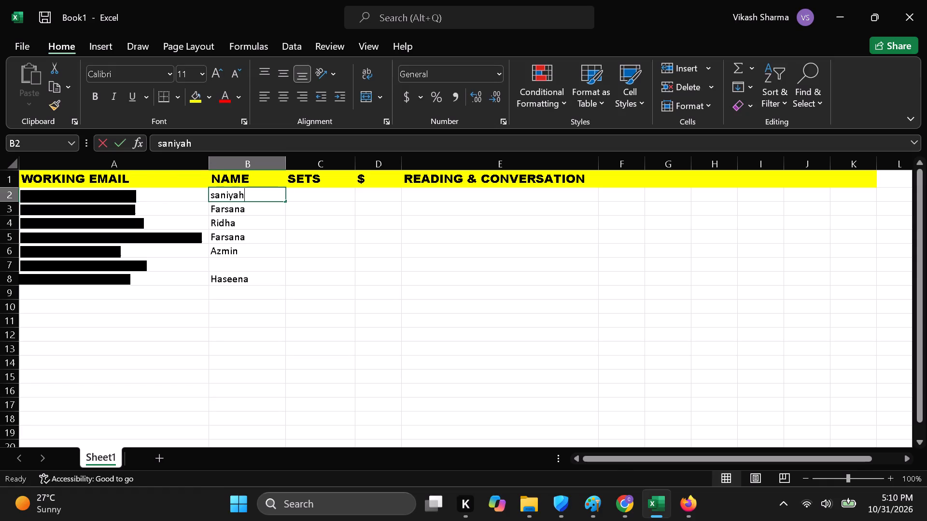
pyautogui.press('Left')
pyautogui.press('Left')
pyautogui.press('Left')
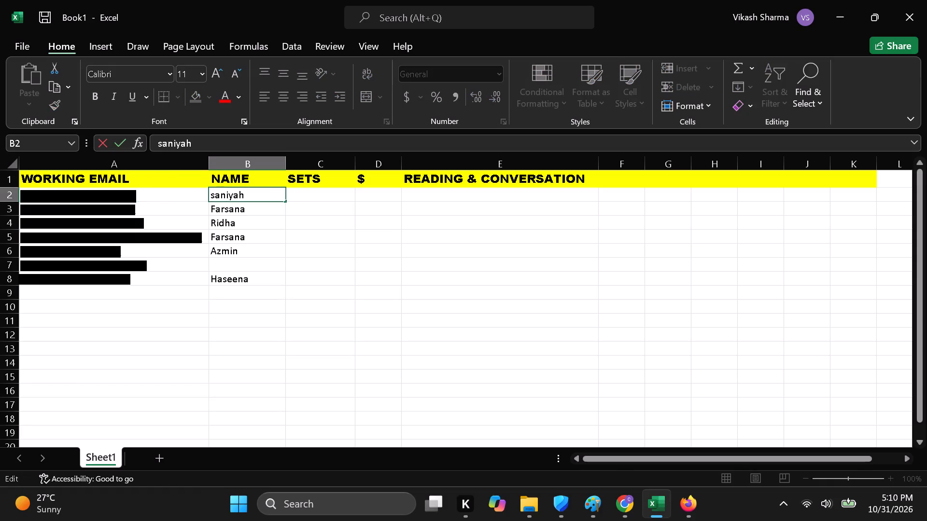
pyautogui.press('BackSpace')
pyautogui.press('s')
pyautogui.click(231, 259)
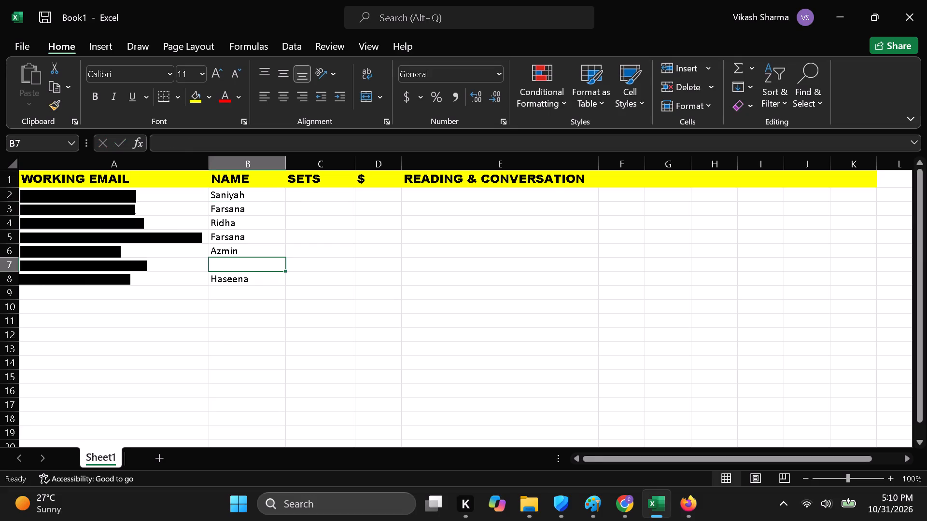
# Select cell A9, the first empty cell below the entries in the WORKING EMAIL column.
pyautogui.click(145, 294)
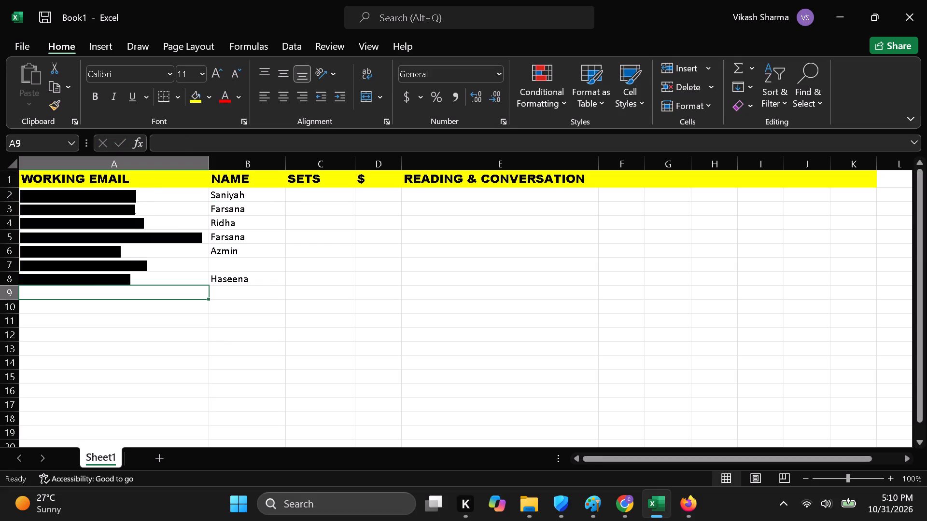
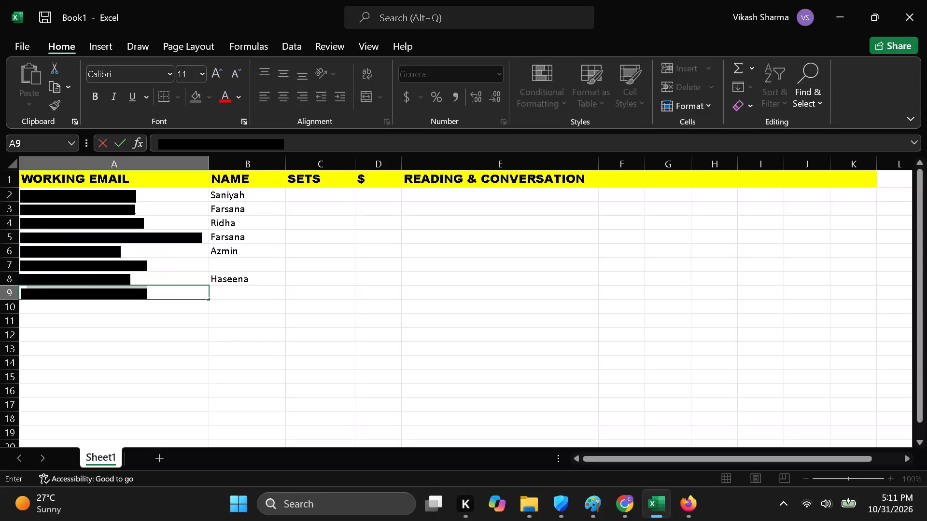
# Enter the next email address in cell A9 of the WORKING EMAIL column.
pyautogui.write('a')
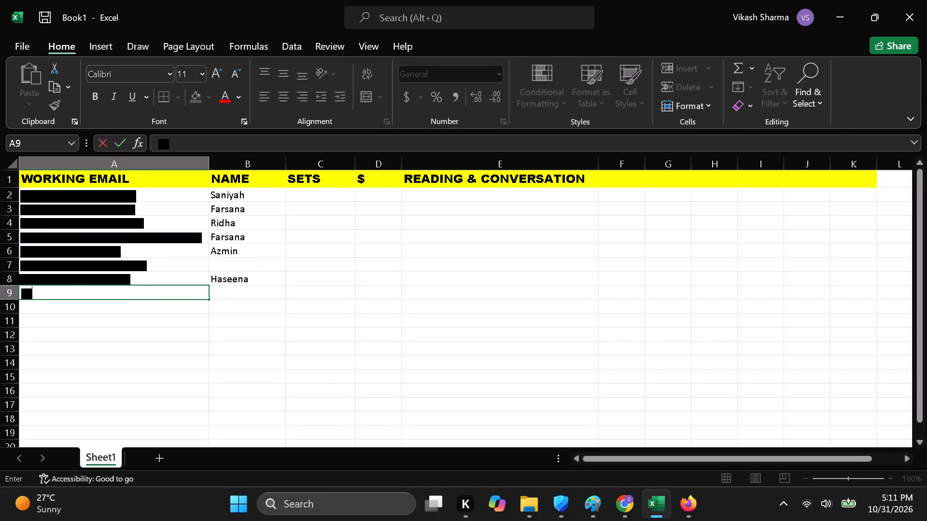
pyautogui.write('pito')
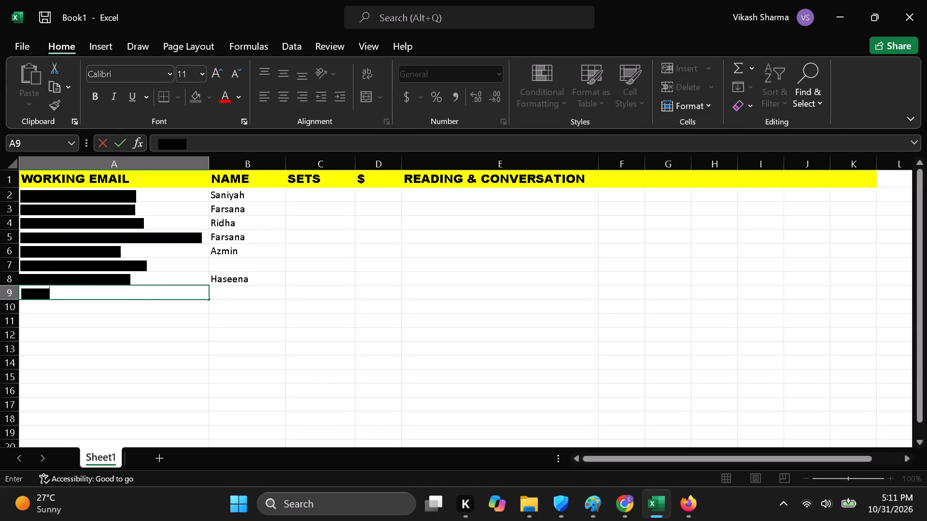
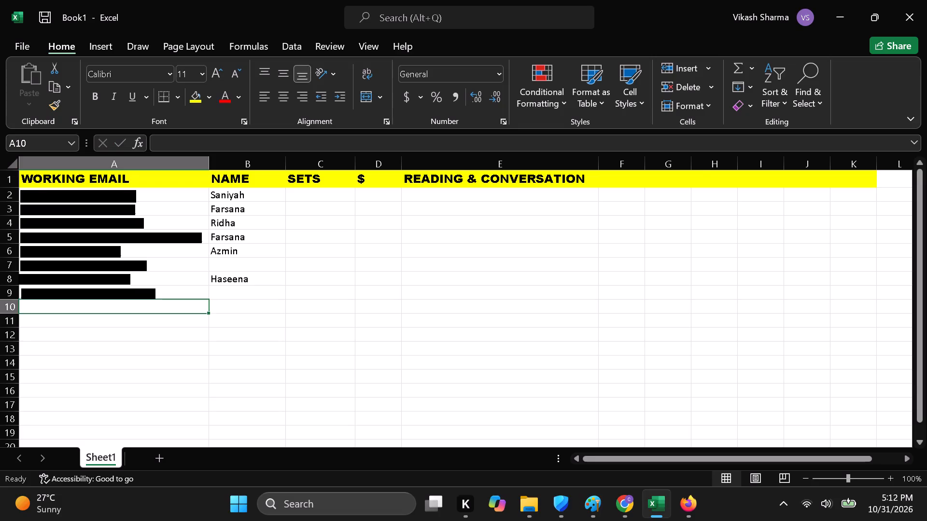
# Enter "Reading" in cells E2 and E3 of the READING & CONVERSATION column.
pyautogui.click(421, 189)
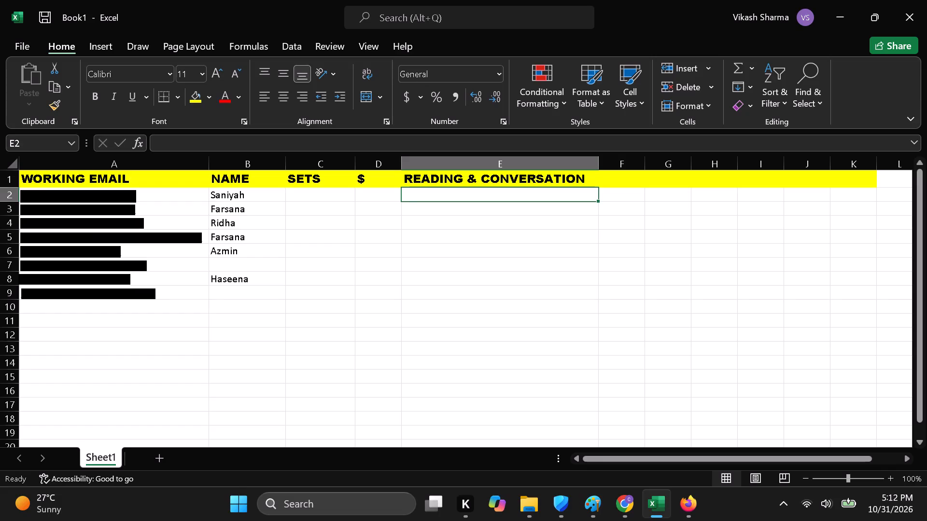
pyautogui.press('r')
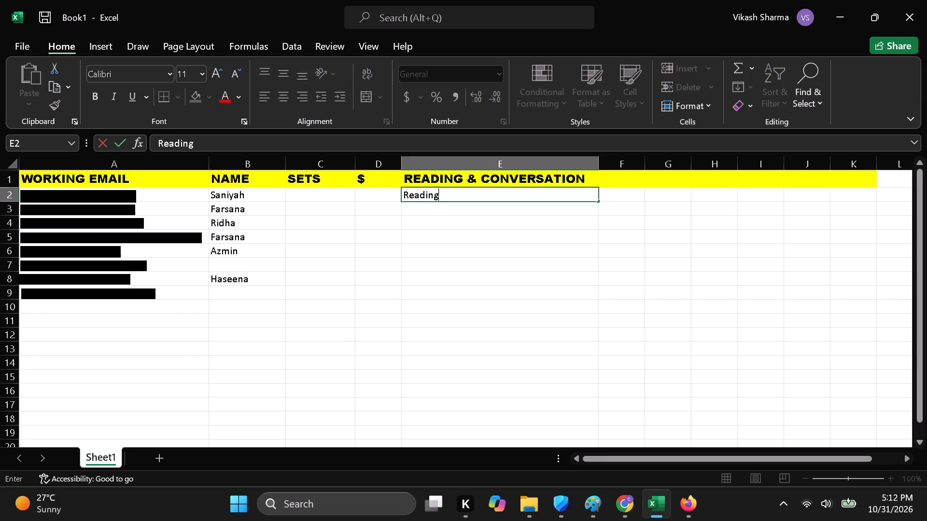
pyautogui.click(423, 210)
pyautogui.click(423, 210)
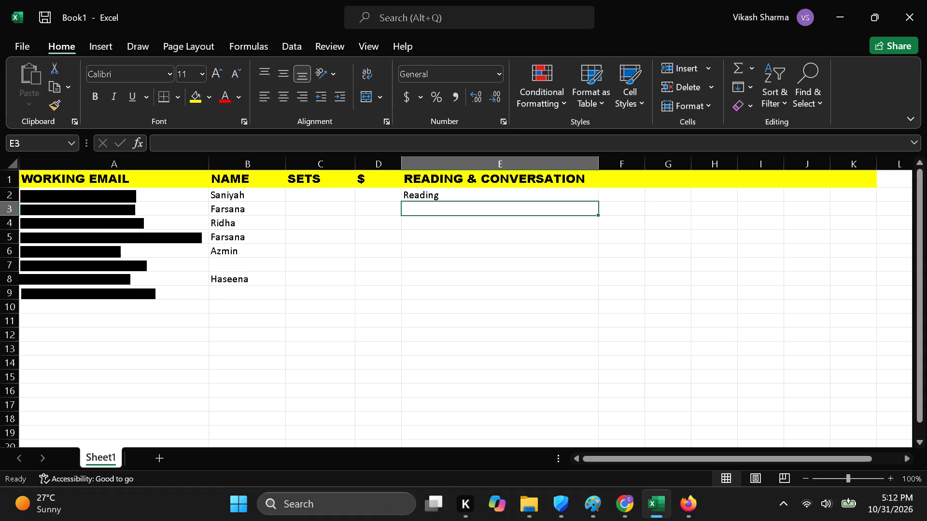
pyautogui.press('r')
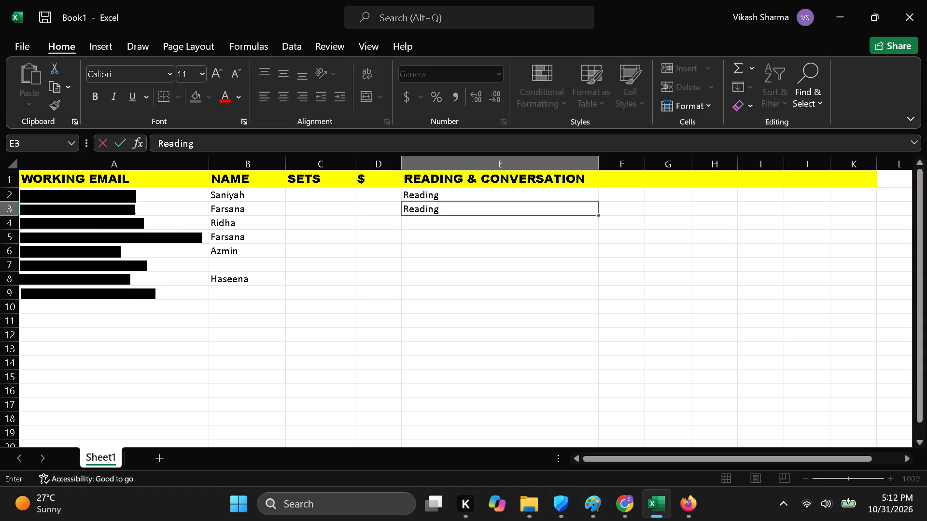
# Enter "Both" in cells E4 and E5 of the READING & CONVERSATION column.
pyautogui.click(426, 227)
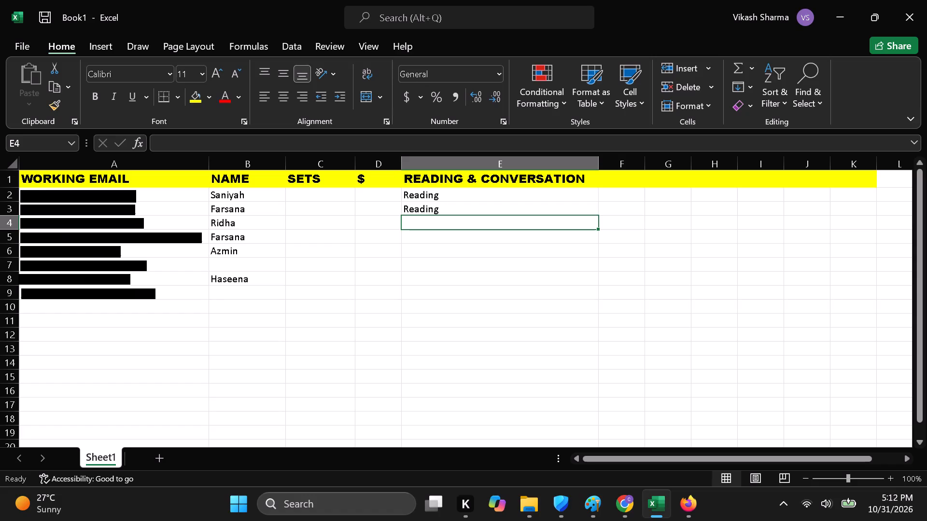
pyautogui.press('b')
pyautogui.write('oth')
pyautogui.click(424, 236)
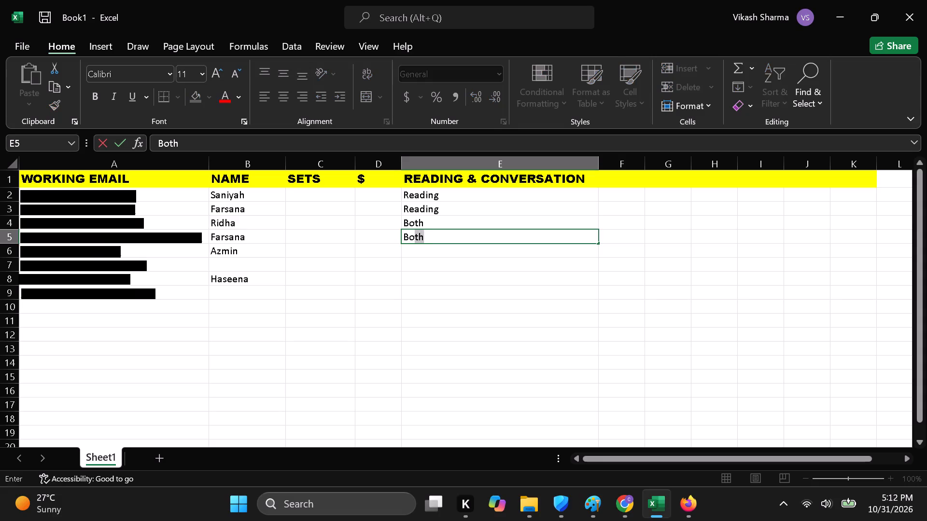
pyautogui.press('h')
# Enter "Reading" in cell E6 of the READING & CONVERSATION column.
pyautogui.click(420, 251)
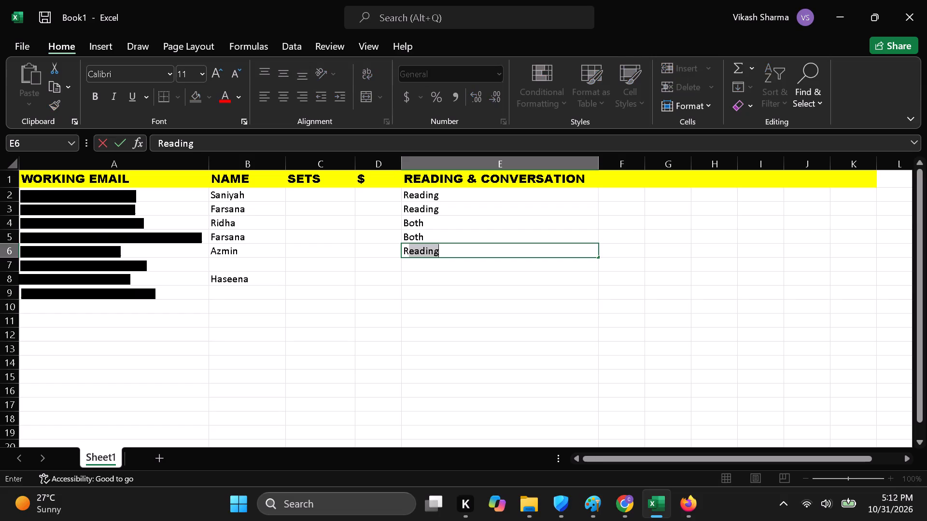
pyautogui.write('ea')
pyautogui.write('ding')
# Fill cells E7, E8 and E9 of the READING & CONVERSATION column with "Both".
pyautogui.click(414, 268)
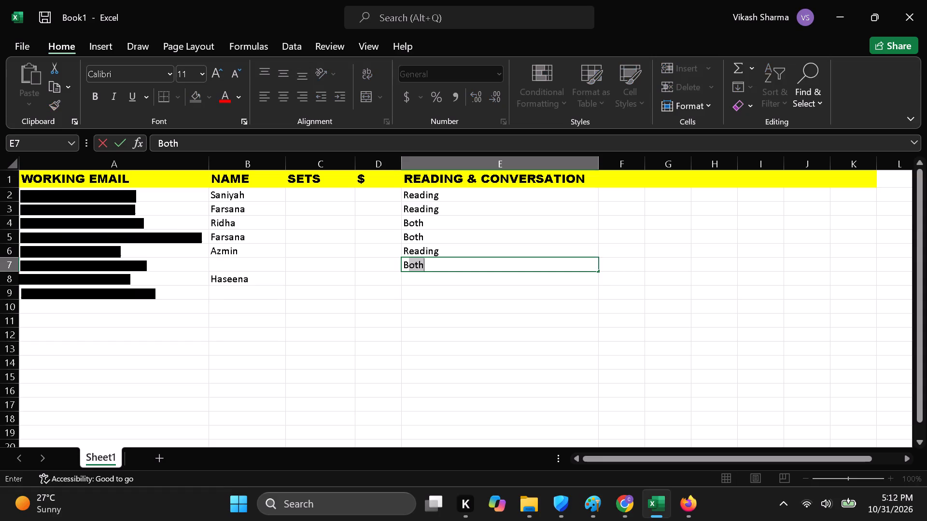
pyautogui.press('Return')
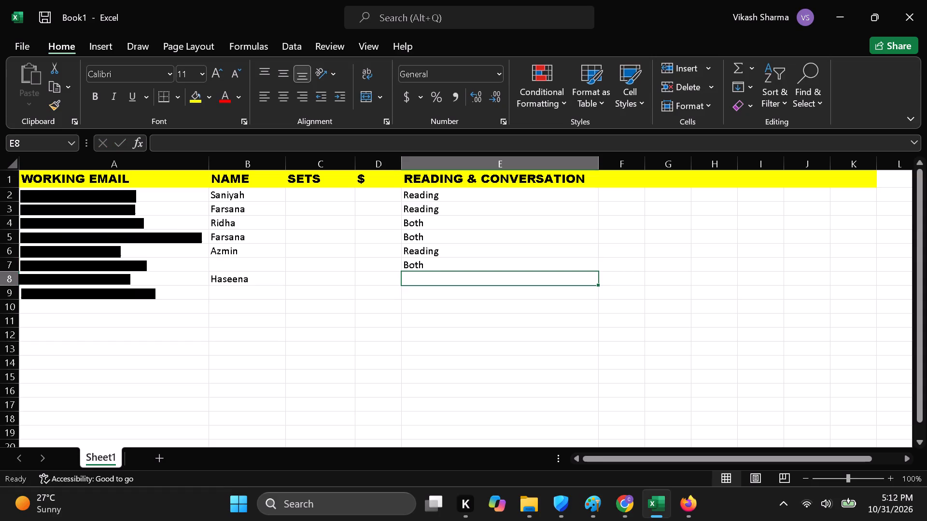
pyautogui.press('b')
pyautogui.press('Return')
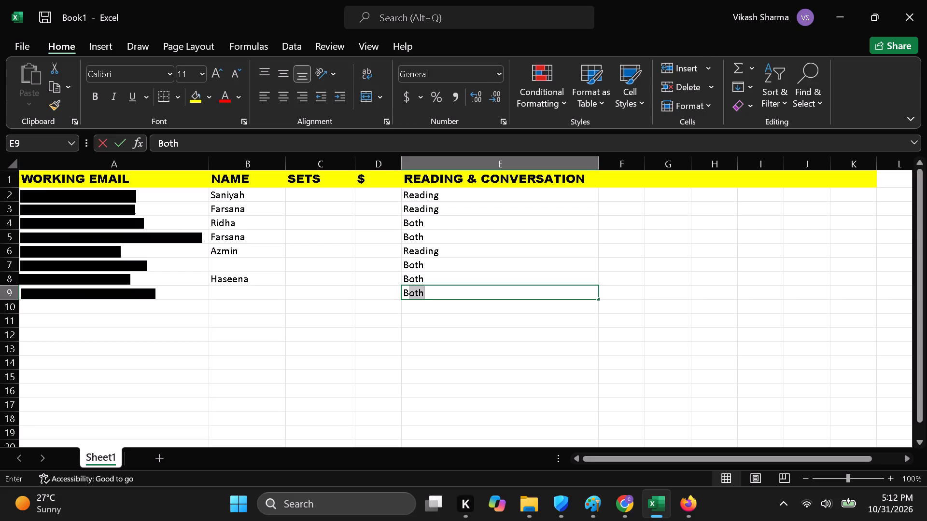
pyautogui.press('Return')
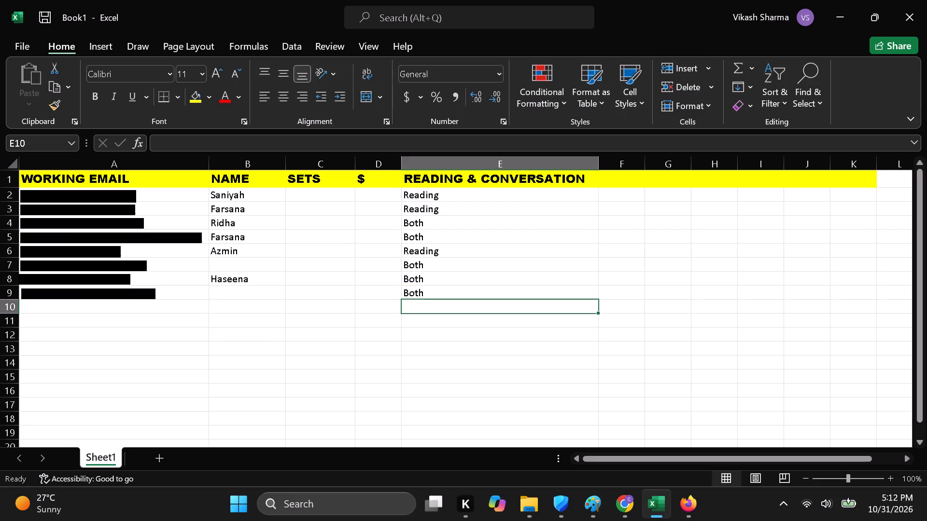
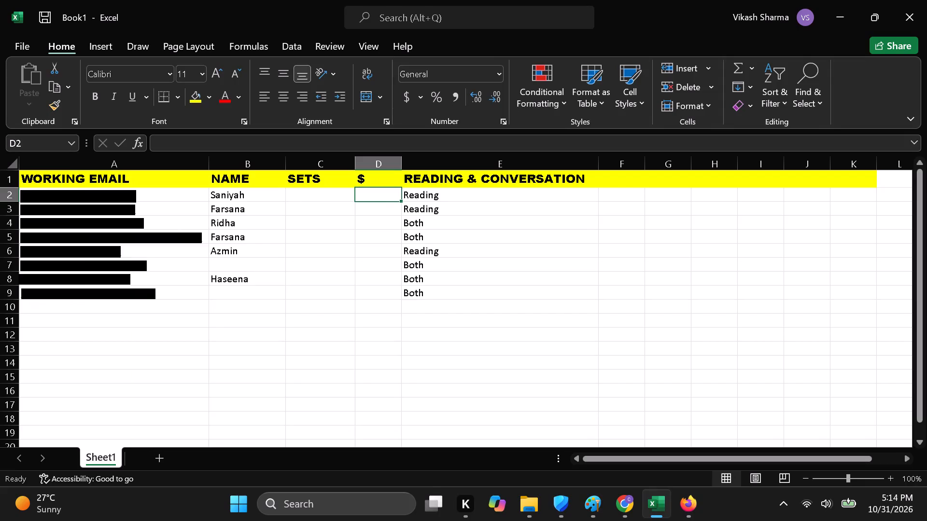
# Enter 4.5 in cell D3 of the $ column, in the second data row.
pyautogui.click(364, 210)
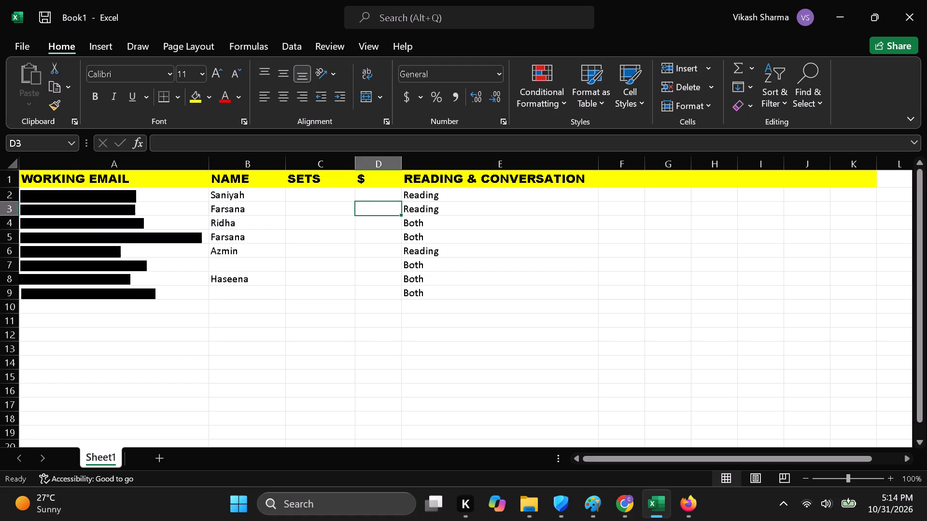
pyautogui.press('5')
pyautogui.press('BackSpace')
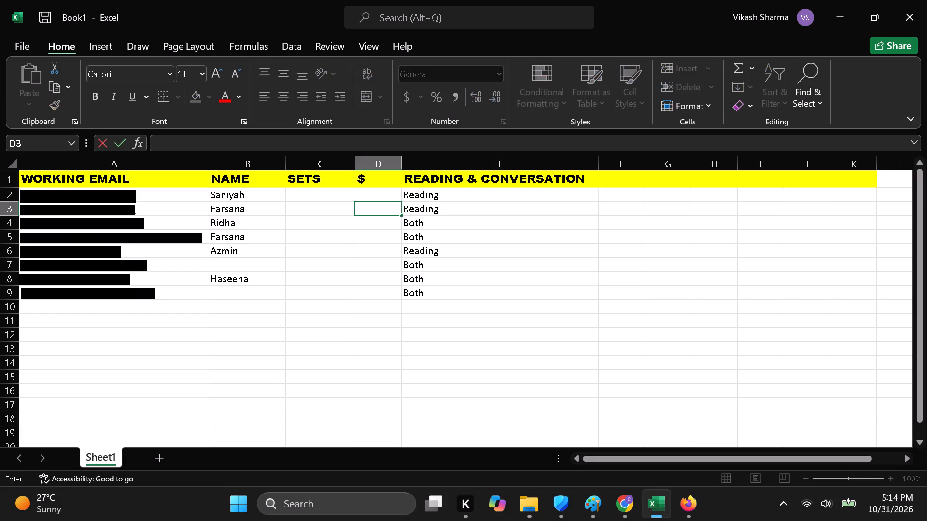
pyautogui.press('4')
pyautogui.press('.')
pyautogui.press('5')
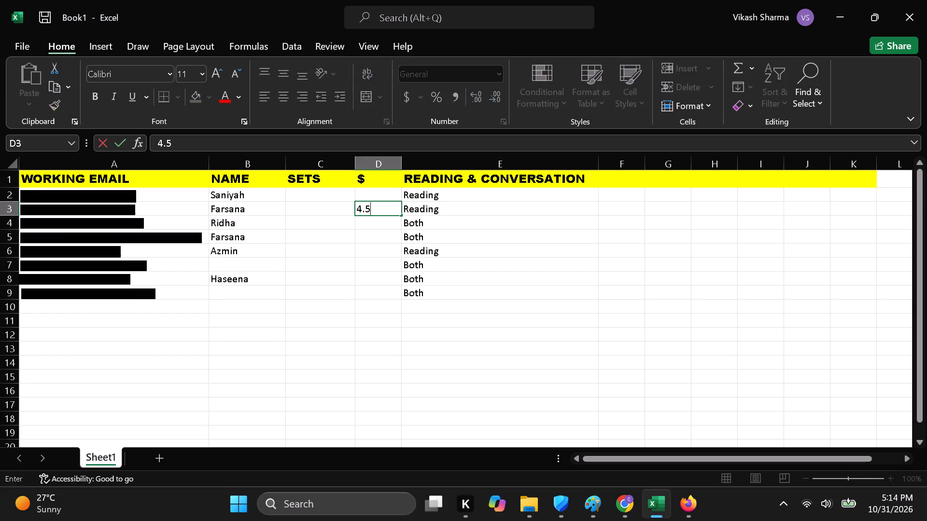
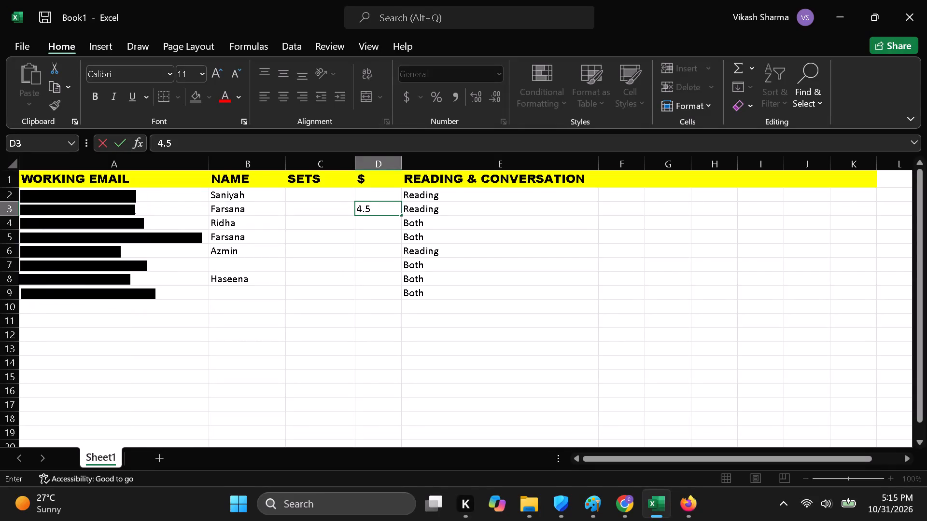
# Commit the $ entry in D3 and select the empty $ cell D2 in the first data row.
pyautogui.click(375, 199)
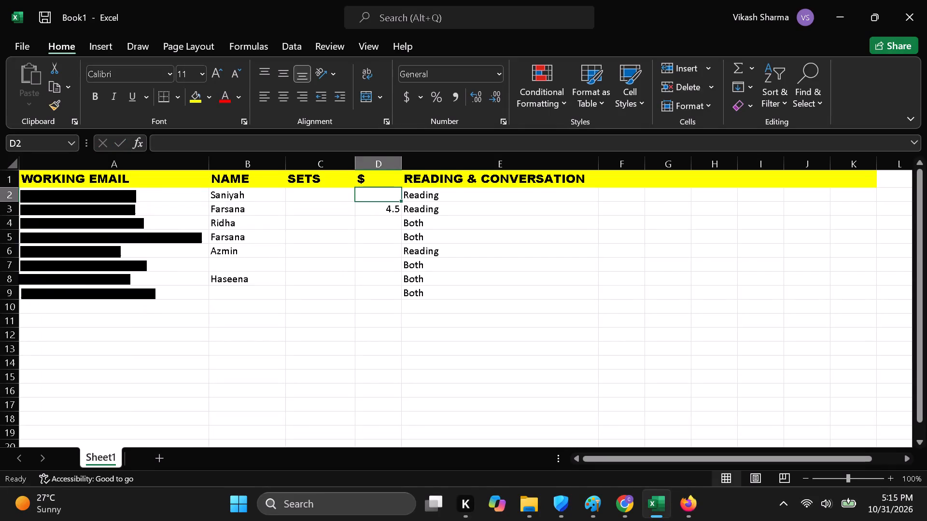
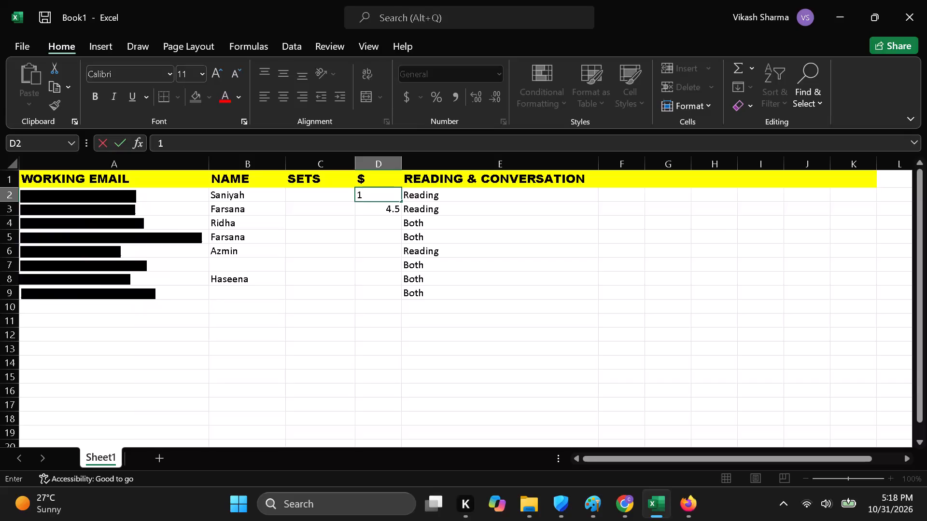
# Enter 28.79 as the $ amount in cell D2, on the first data row.
pyautogui.press('BackSpace')
pyautogui.press('2')
pyautogui.press('8')
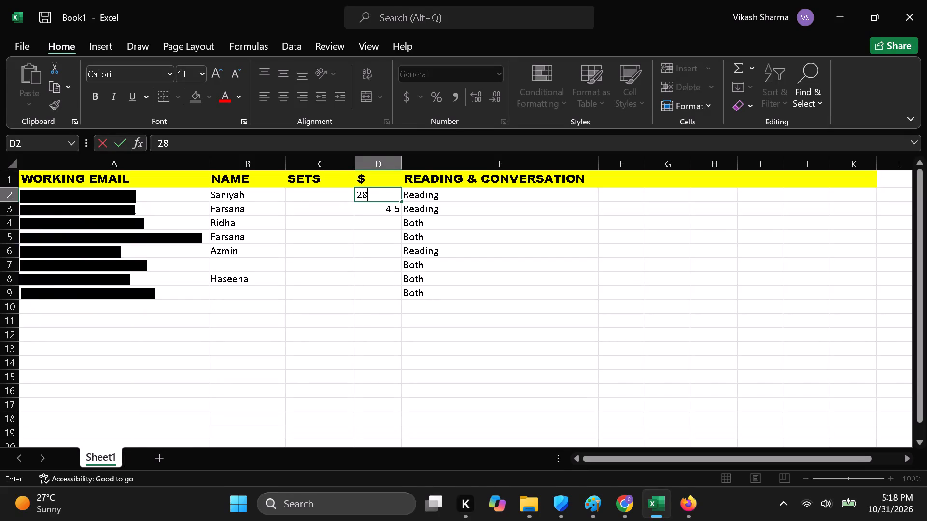
pyautogui.press('.')
pyautogui.write('79')
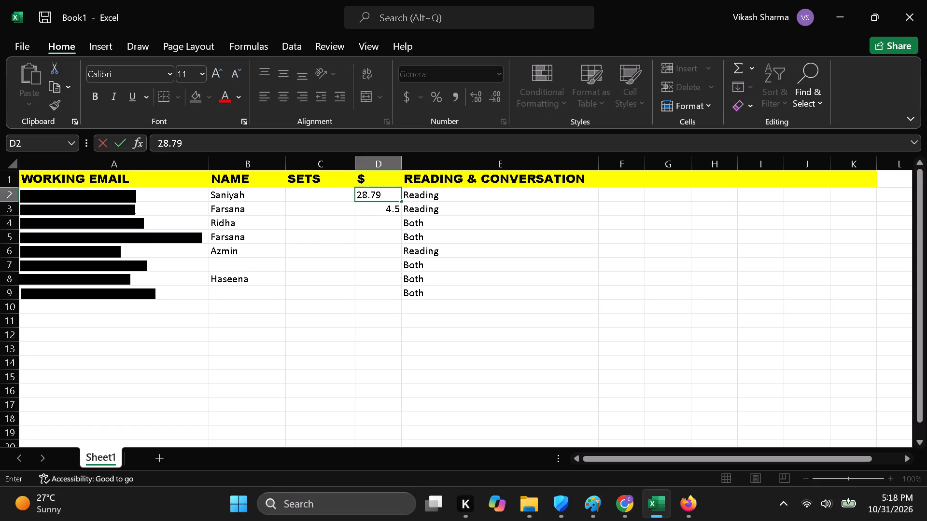
# Enter 25.97 as the $ amount in cell D4 and move on to the empty $ cell D5.
pyautogui.click(370, 222)
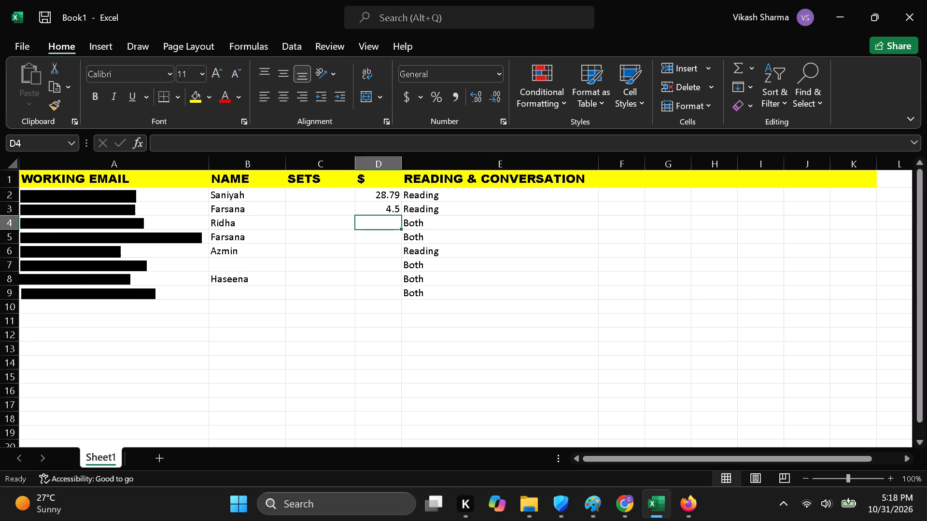
pyautogui.press('3')
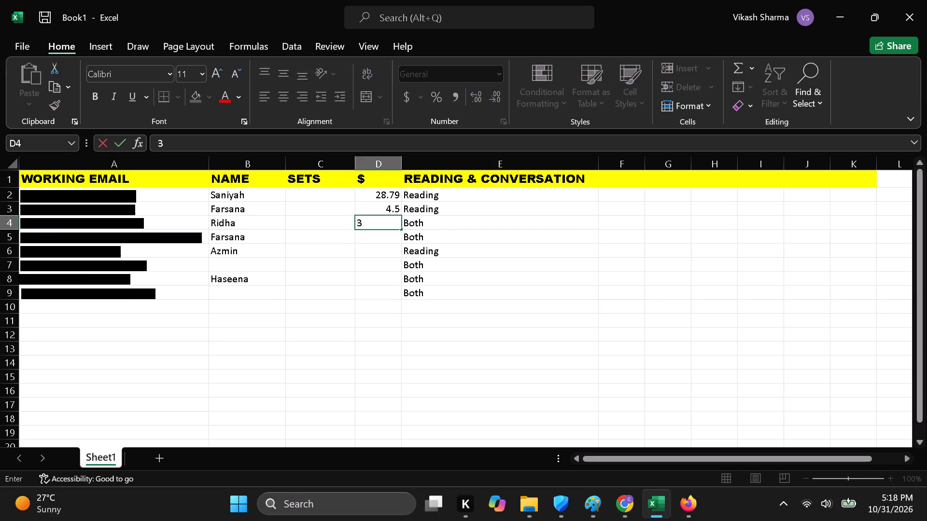
pyautogui.press('BackSpace')
pyautogui.press('2')
pyautogui.press('5')
pyautogui.press('.')
pyautogui.write('97')
pyautogui.click(378, 235)
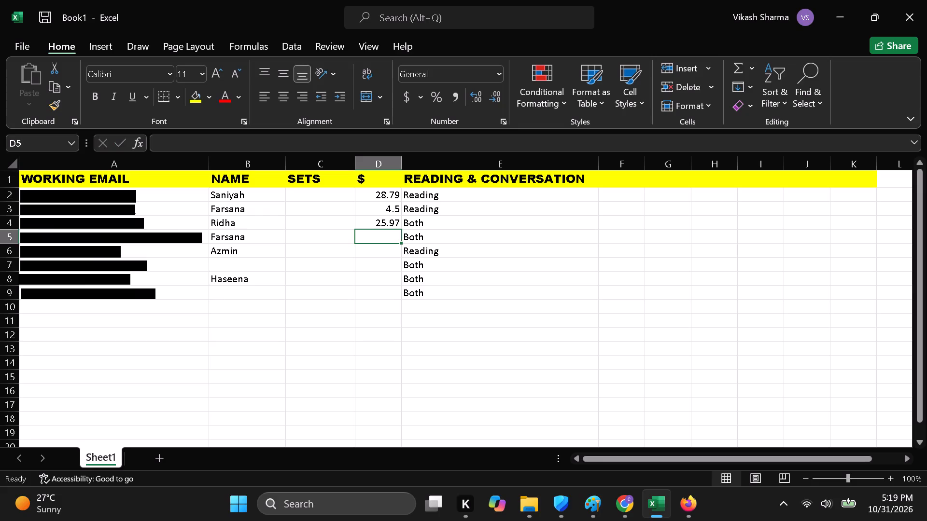
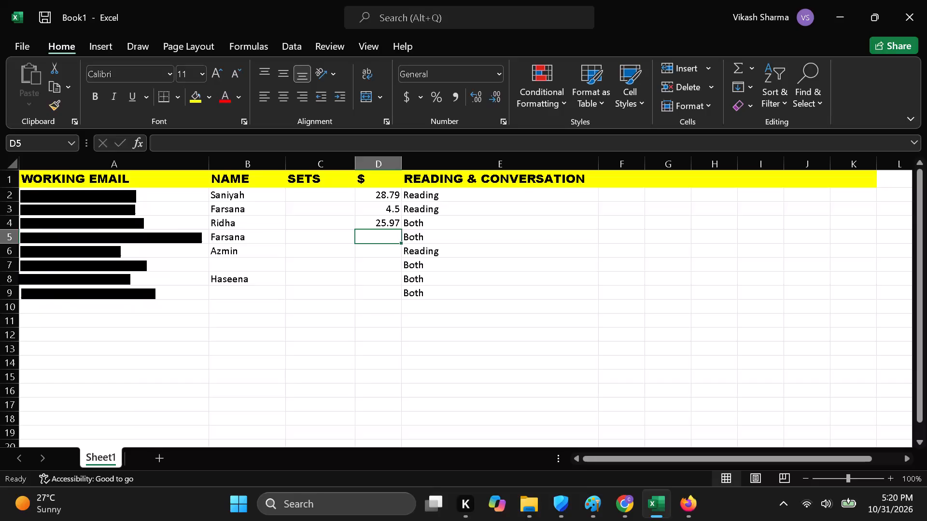
# Enter 4.02 as the $ amount in cell D5 and move on to the empty $ cell D6.
pyautogui.press('4')
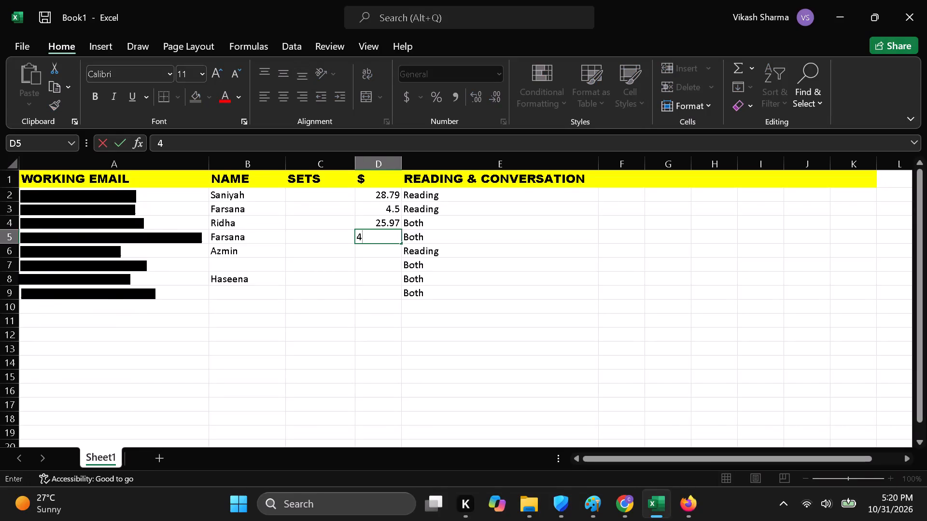
pyautogui.press('.')
pyautogui.press('o')
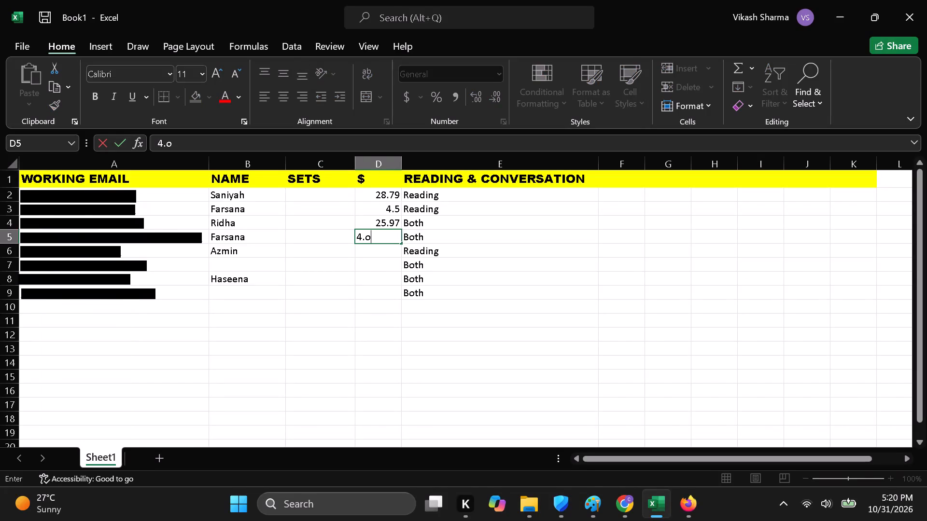
pyautogui.press('2')
pyautogui.press('BackSpace')
pyautogui.press('BackSpace')
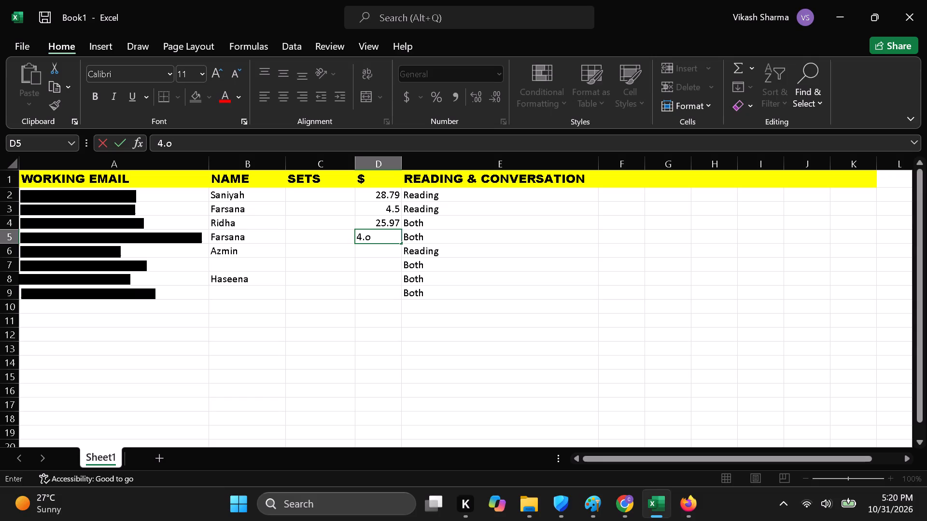
pyautogui.press('0')
pyautogui.press('2')
pyautogui.click(369, 245)
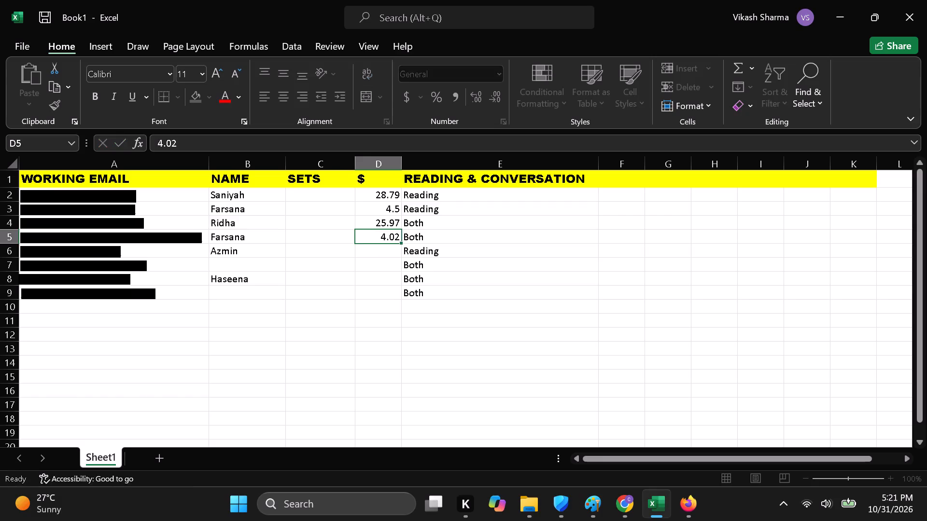
pyautogui.click(369, 248)
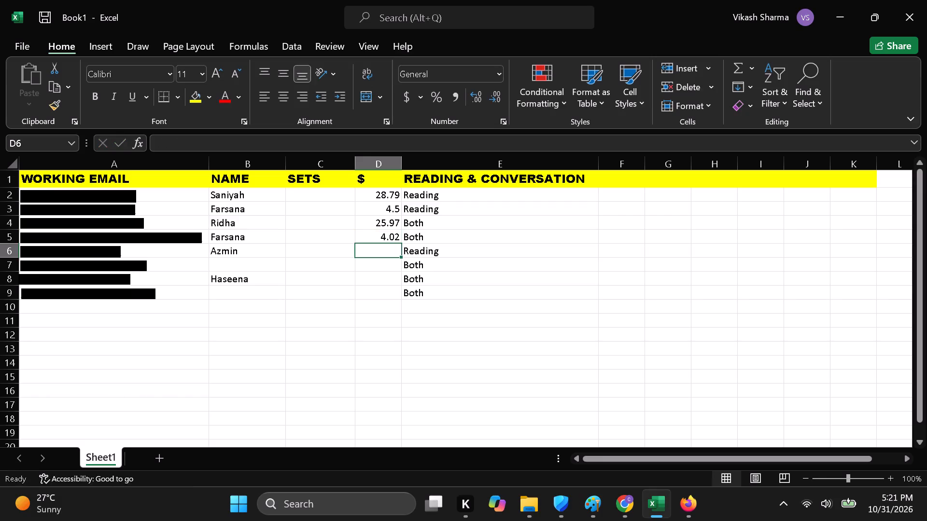
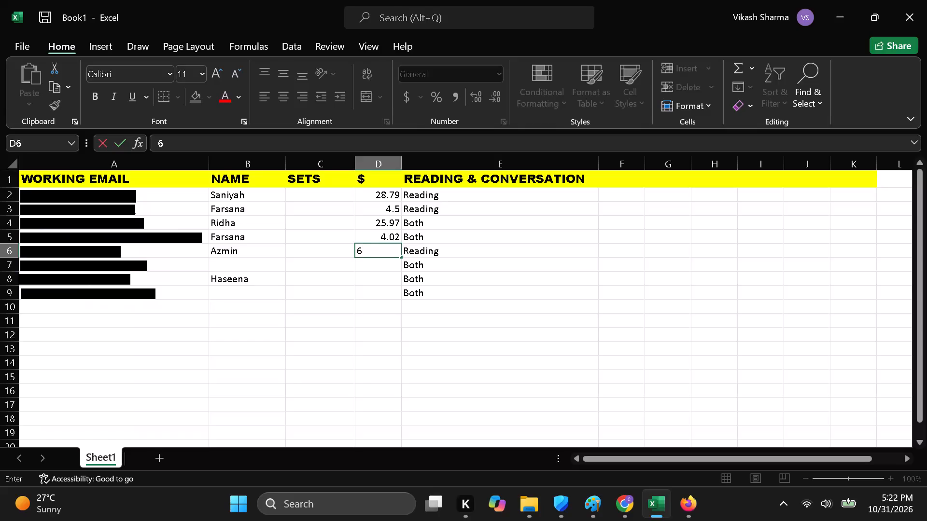
# Enter 5.19 as the $ amount in cell D6 for Azmin's row and move on to the empty $ cell D7.
pyautogui.press('BackSpace')
pyautogui.press('5')
pyautogui.press('.')
pyautogui.press('1')
pyautogui.press('9')
pyautogui.click(368, 266)
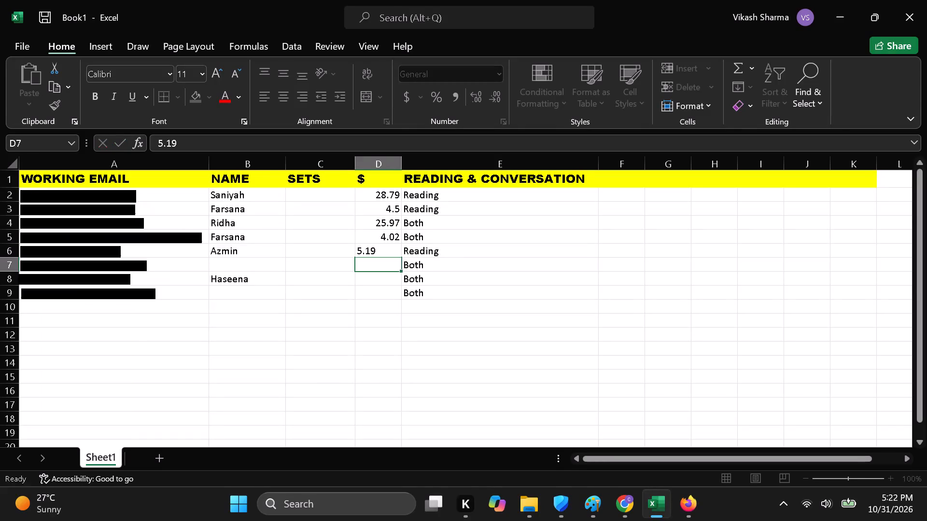
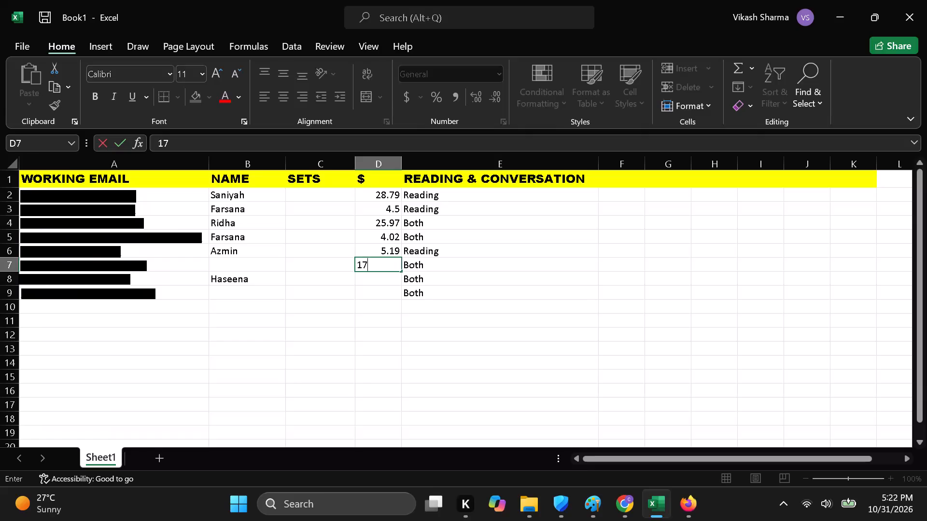
# Complete the $ amount in cell D7 as 17.38 and move on to the empty $ cell D8 in Haseena's row.
pyautogui.press('.')
pyautogui.write('38')
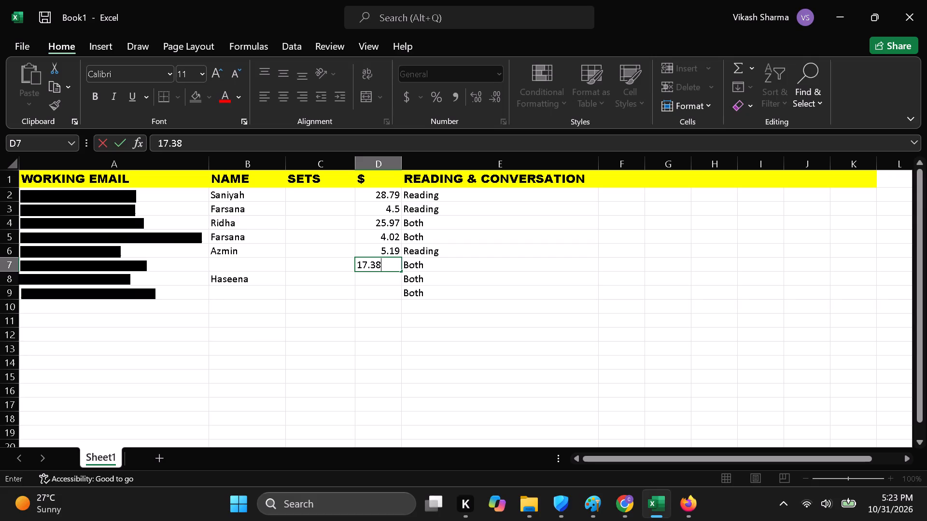
pyautogui.click(380, 281)
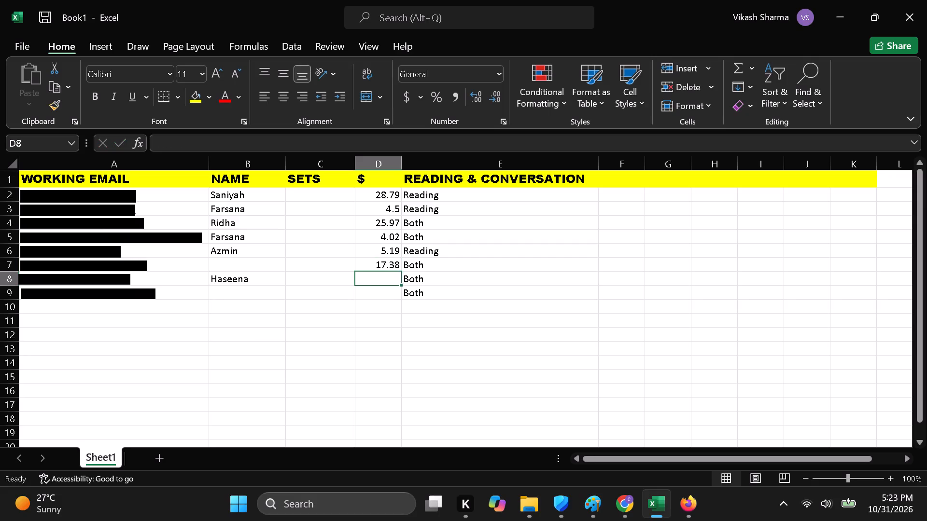
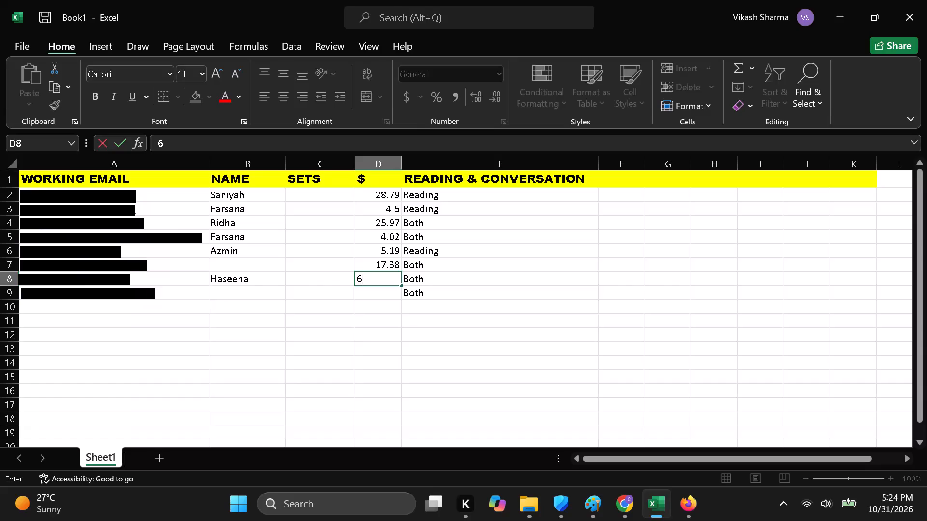
# Complete the $ amount in cell D8 of Haseena's row as 60.85 and move on to the empty $ cell D9.
pyautogui.press('0')
pyautogui.press('.')
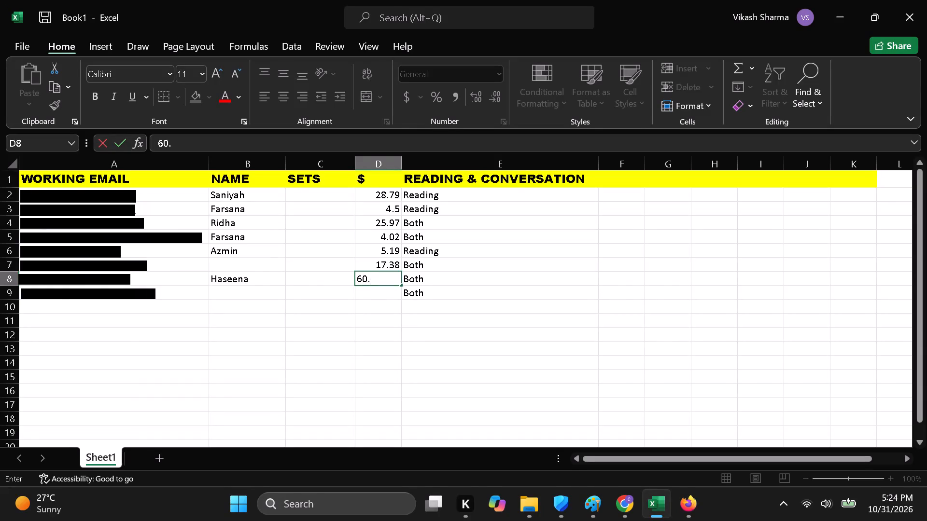
pyautogui.press('8')
pyautogui.press('5')
pyautogui.click(381, 294)
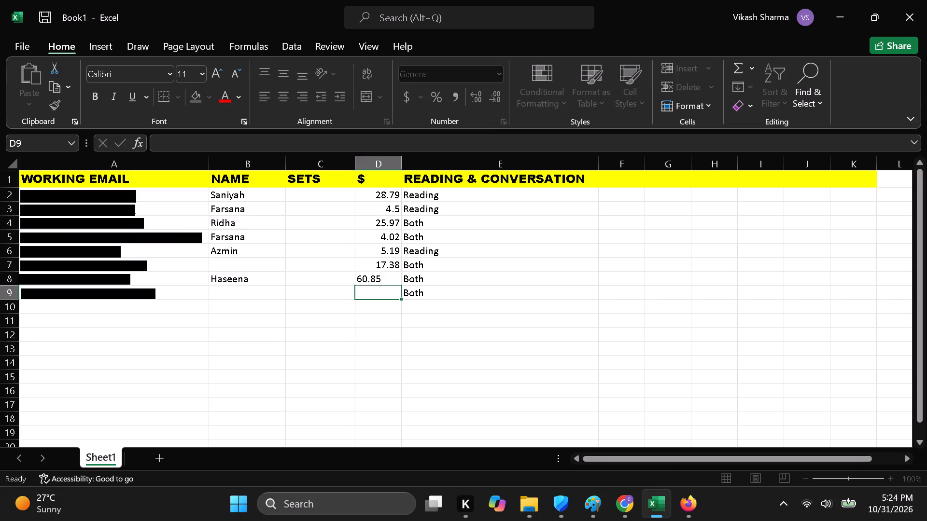
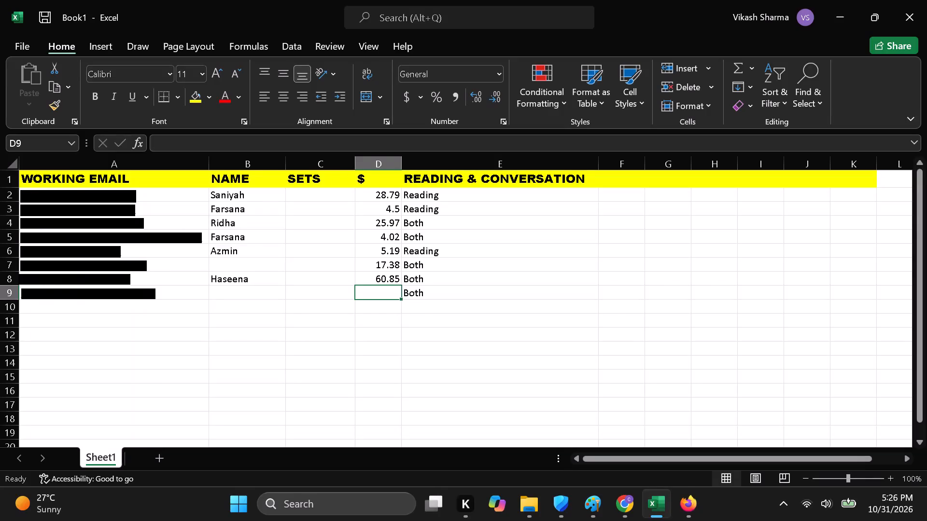
# Format the empty header cell F1 with the Arial Black font at size 12.
pyautogui.click(621, 181)
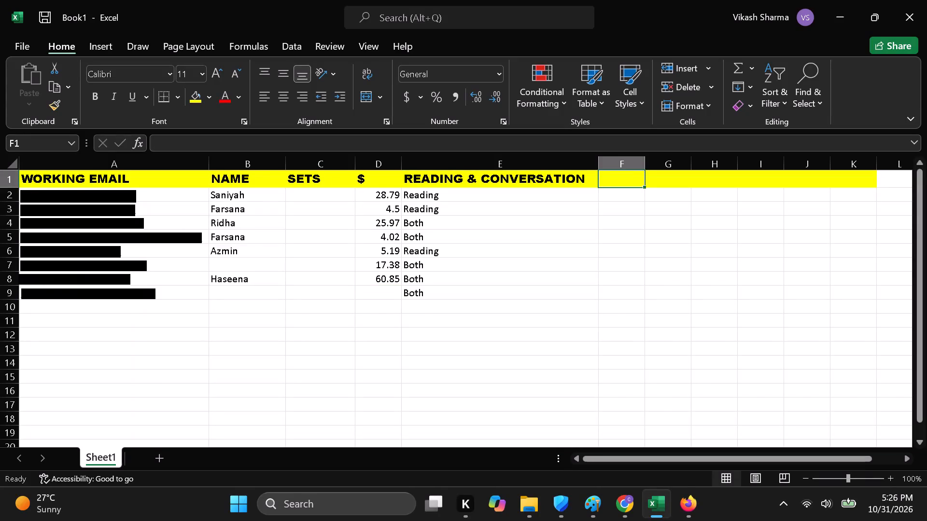
pyautogui.click(174, 76)
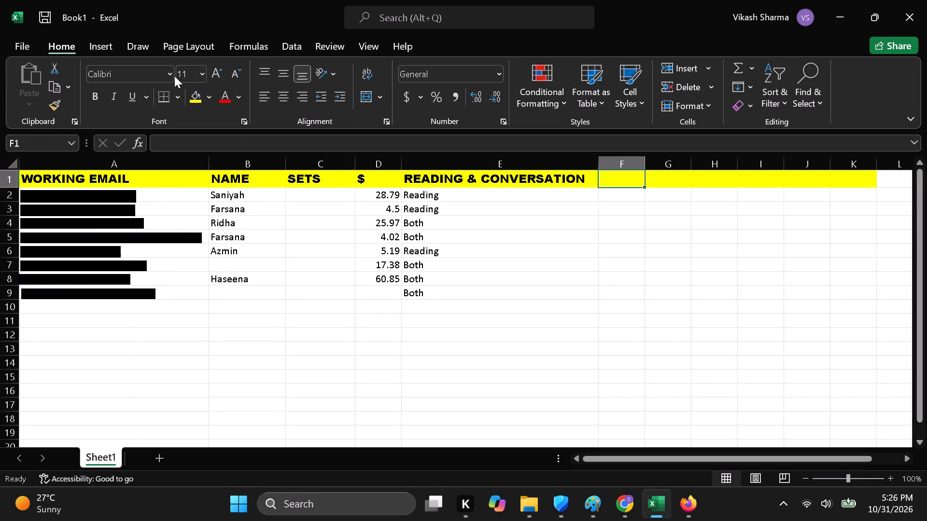
pyautogui.click(169, 77)
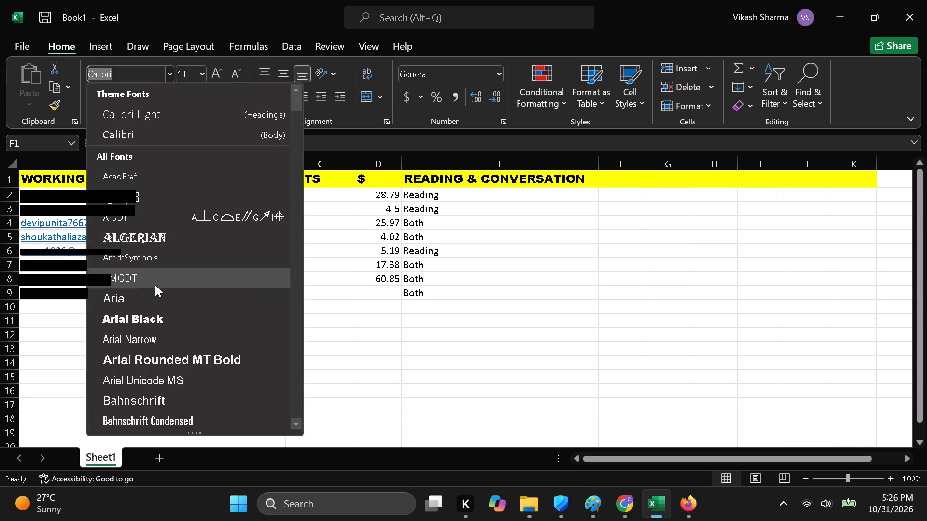
pyautogui.click(147, 328)
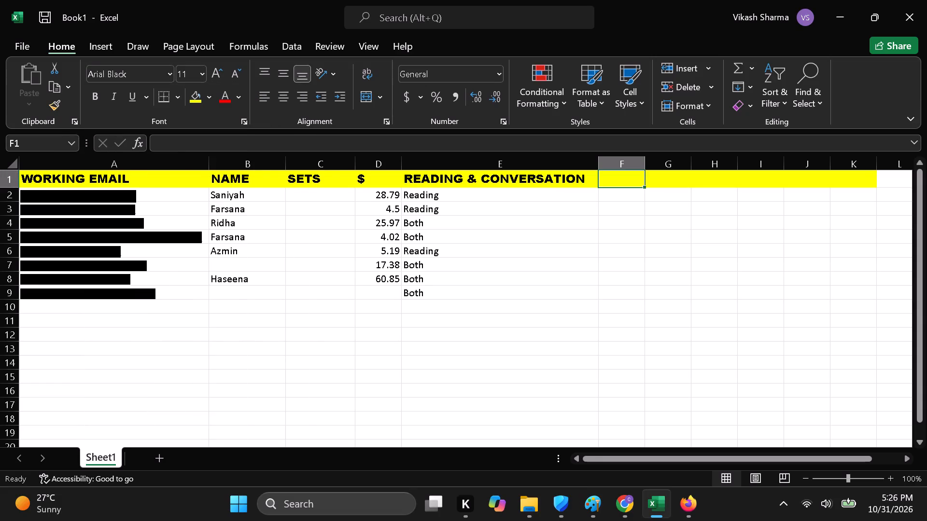
pyautogui.click(610, 178)
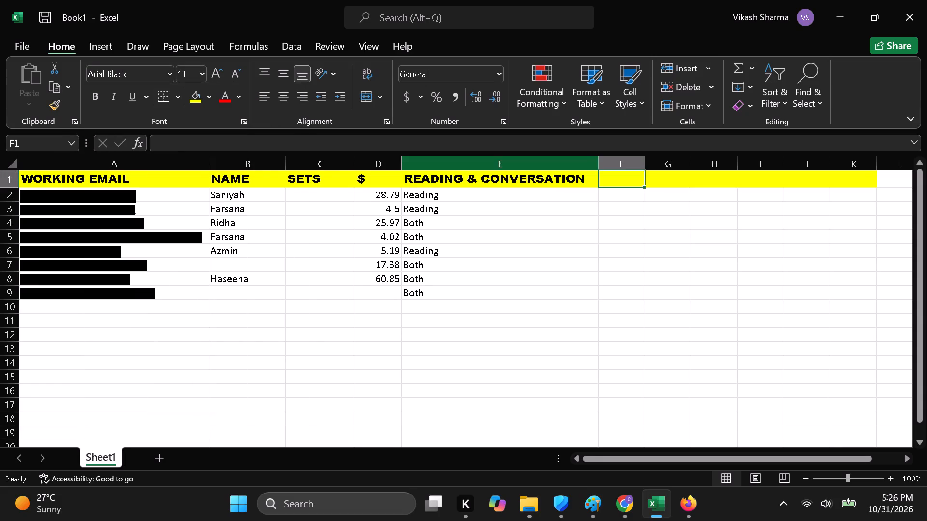
pyautogui.click(202, 80)
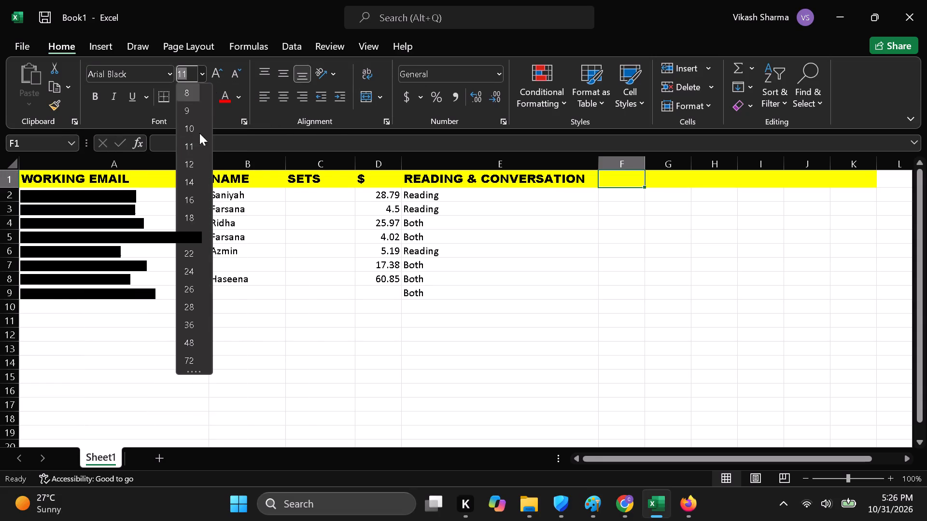
pyautogui.click(197, 161)
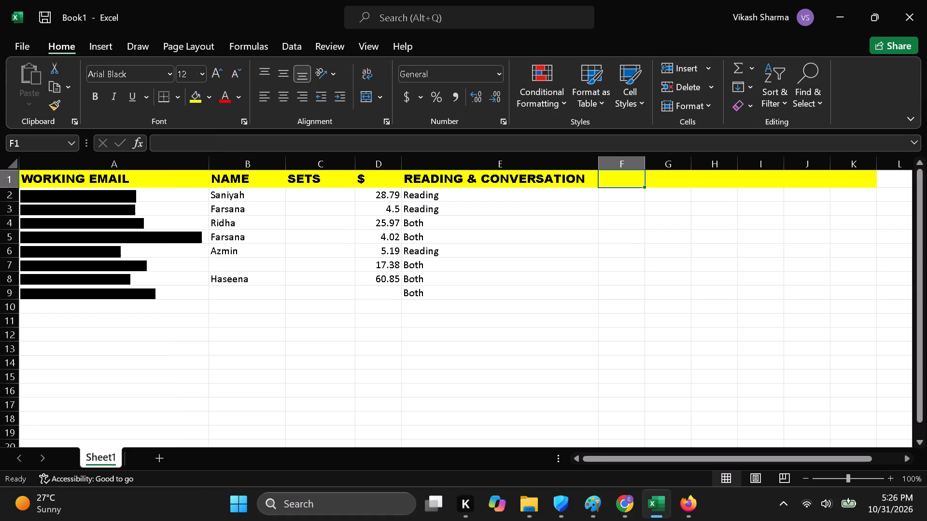
# Enter the column heading PENDING in cell F1.
pyautogui.click(611, 181)
pyautogui.write('en')
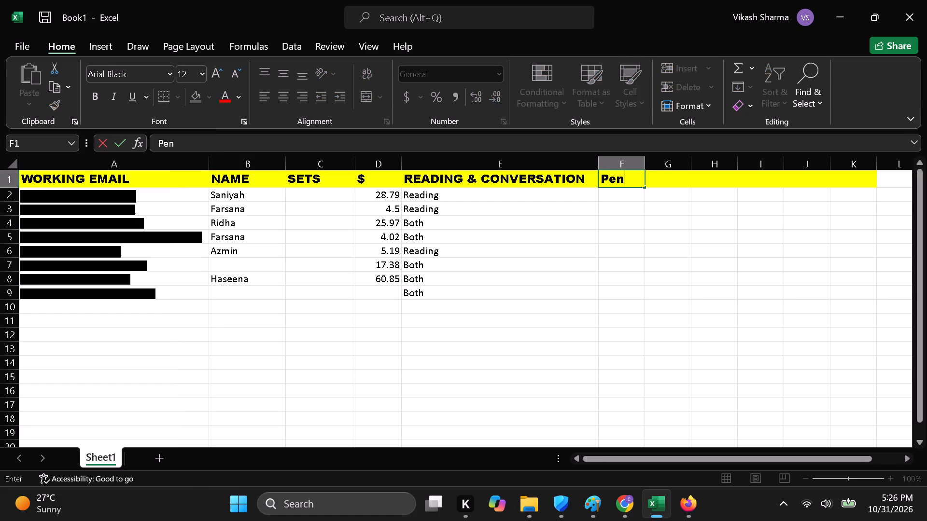
pyautogui.press('BackSpace')
pyautogui.press('BackSpace')
pyautogui.press('BackSpace')
pyautogui.write('PENDING')
pyautogui.click(617, 200)
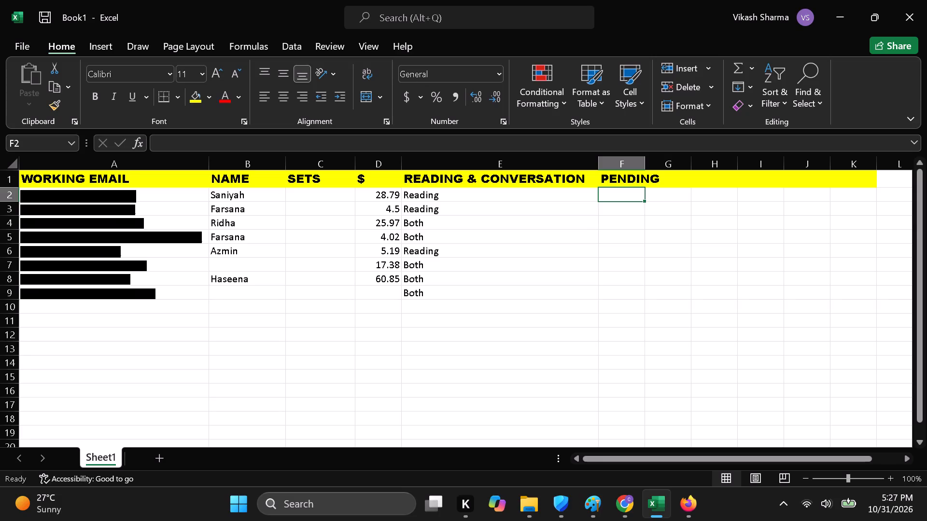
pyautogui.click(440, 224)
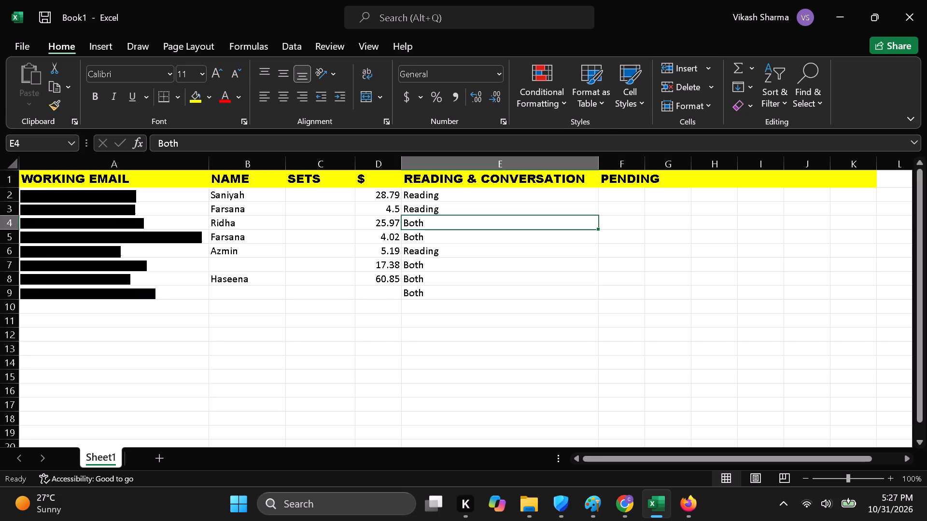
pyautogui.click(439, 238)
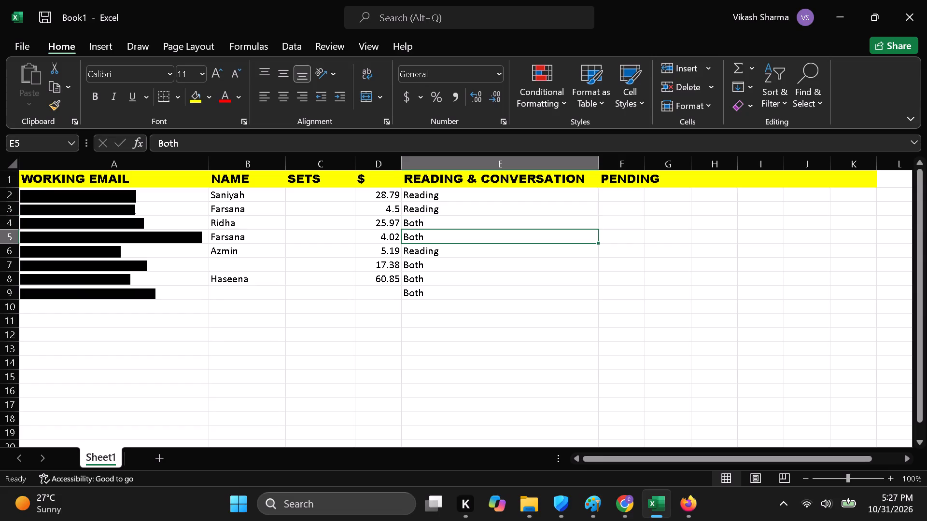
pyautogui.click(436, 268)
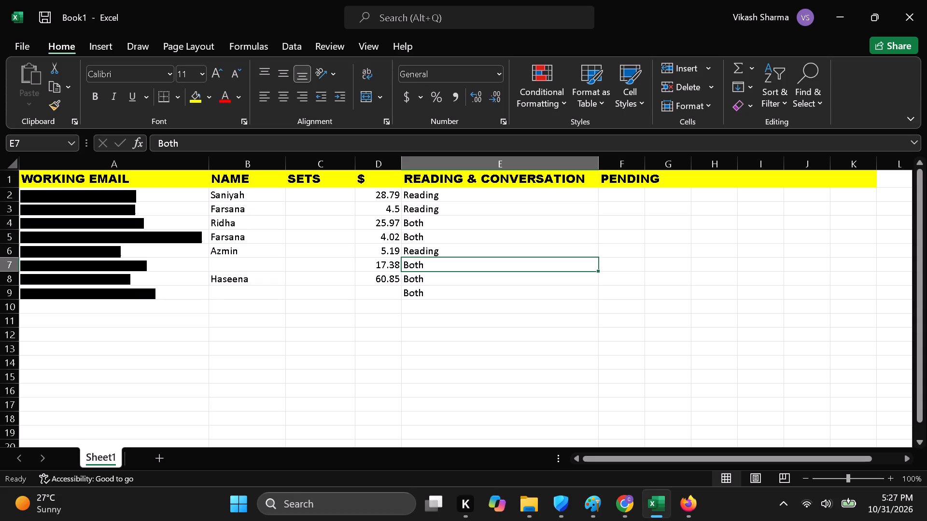
# Extend the Reading & Conversation entry in cell E9 to read "Both conversation test pending".
pyautogui.click(450, 292)
pyautogui.doubleClick(450, 292)
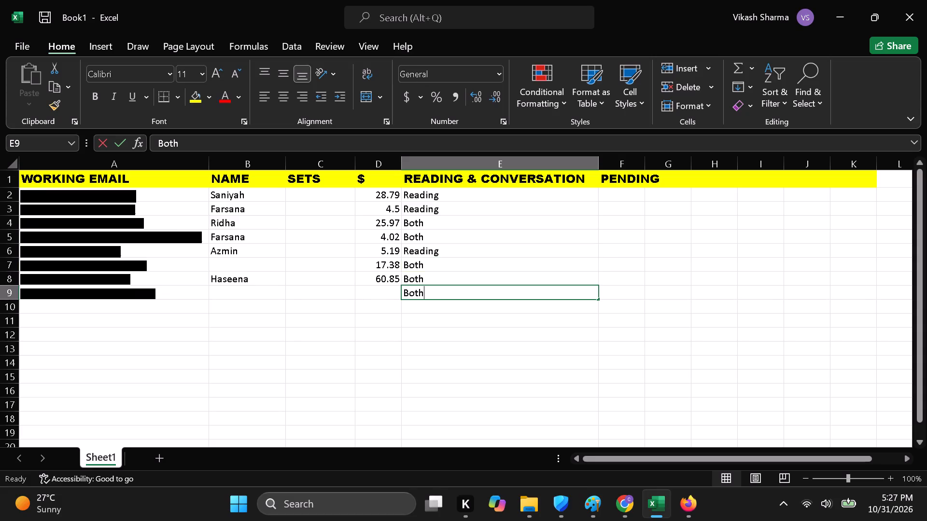
pyautogui.press('space')
pyautogui.write('READ')
pyautogui.press('BackSpace')
pyautogui.press('BackSpace')
pyautogui.press('BackSpace')
pyautogui.press('BackSpace')
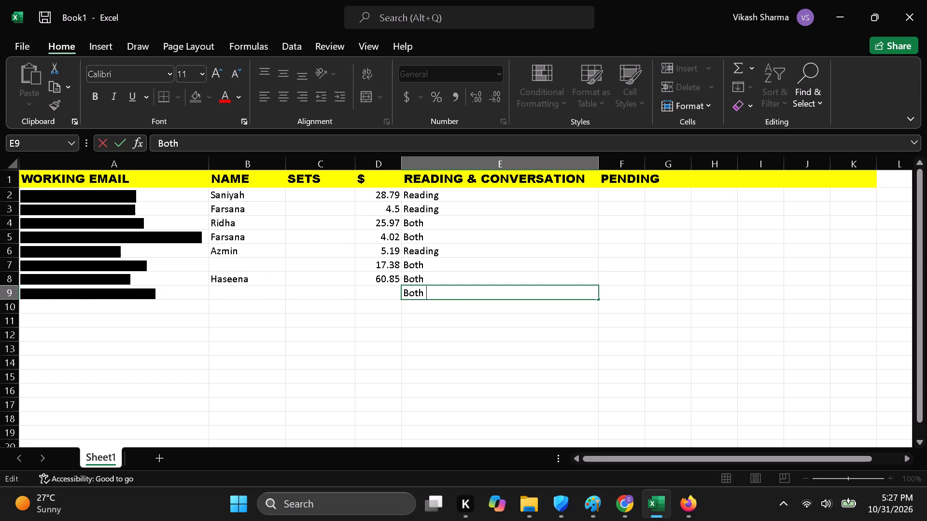
pyautogui.write('conversatiom')
pyautogui.press('BackSpace')
pyautogui.write('n p')
pyautogui.press('BackSpace')
pyautogui.write('test pem')
pyautogui.press('BackSpace')
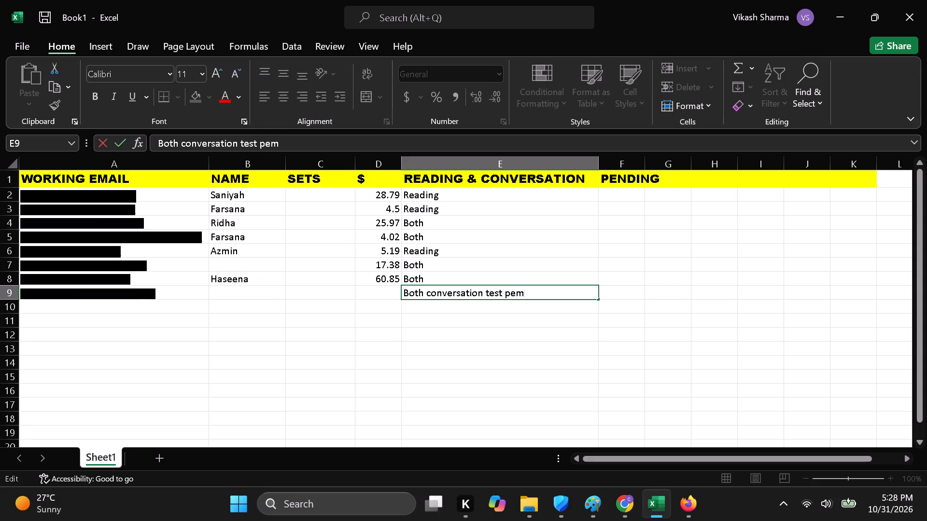
pyautogui.write('nding')
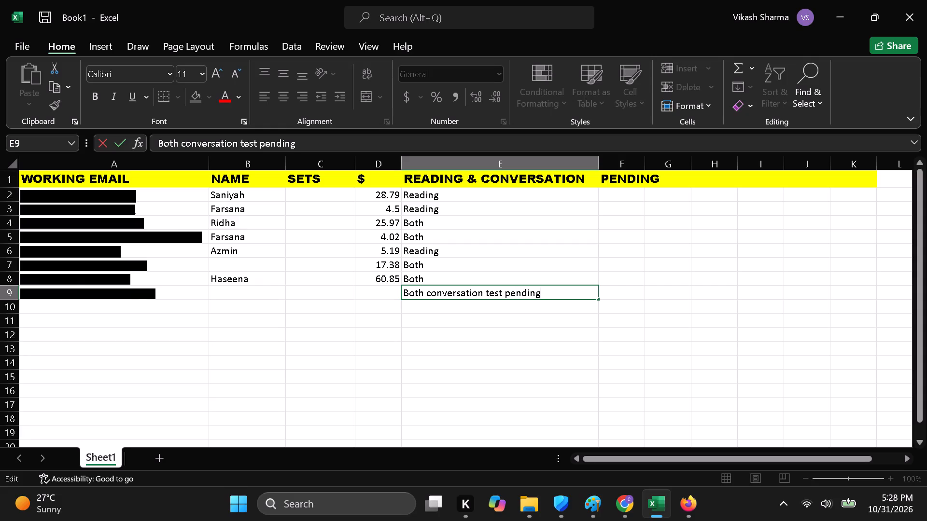
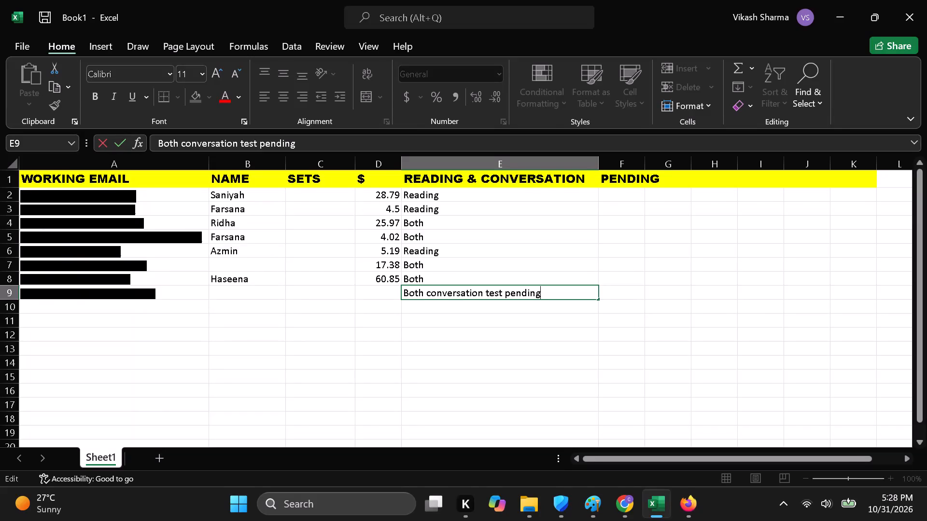
# Enclose "conversation test pending" in parentheses in cell E9, making the entry "Both (conversation test pending)".
pyautogui.click(423, 291)
pyautogui.press('Right')
pyautogui.hotkey('shift', '(')
pyautogui.press('Right')
pyautogui.press('Right')
pyautogui.press('Right')
pyautogui.press('Right')
pyautogui.press('Right')
pyautogui.press('Right')
pyautogui.press('Right')
pyautogui.press('Right')
pyautogui.press('Right')
pyautogui.press('Right')
pyautogui.press('Right')
pyautogui.press('Right')
pyautogui.press('Right')
pyautogui.press('Right')
pyautogui.press('Right')
pyautogui.press('Right')
pyautogui.press('Right')
pyautogui.press('Right')
pyautogui.press('Right')
pyautogui.press('Right')
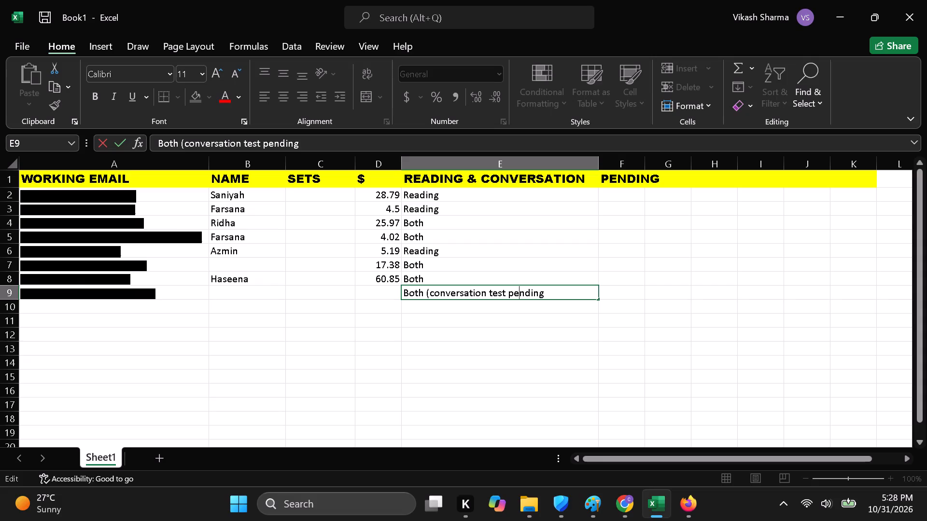
pyautogui.press('Right')
pyautogui.press('Right')
pyautogui.press('Right')
pyautogui.press('Right')
pyautogui.press('Right')
pyautogui.hotkey('shift', ')')
# Add the note "(18 already available)" after the 25.97 amount in cell D4.
pyautogui.click(366, 223)
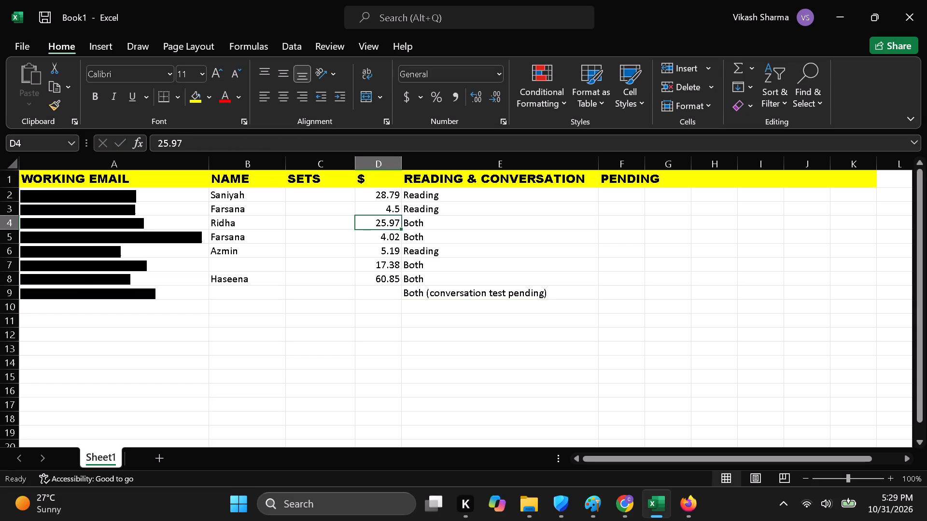
pyautogui.click(398, 225)
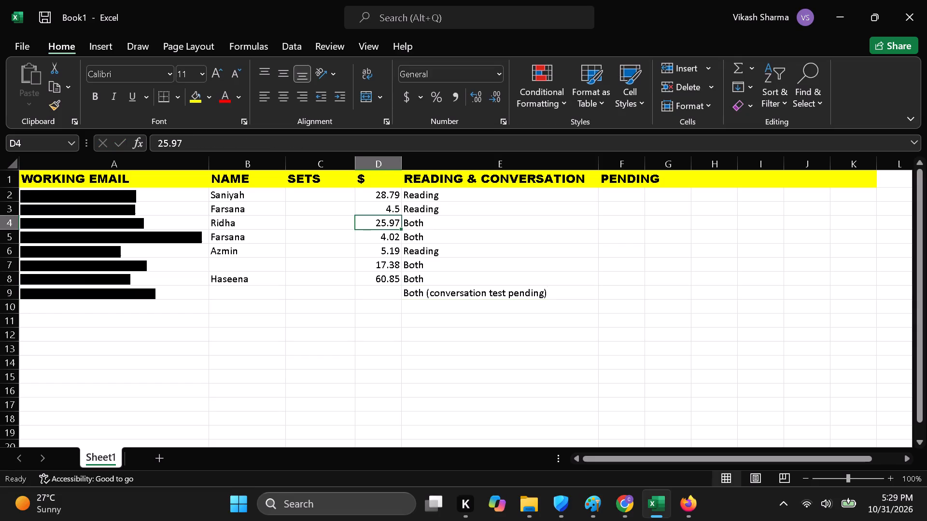
pyautogui.tripleClick(395, 225)
pyautogui.press('Right')
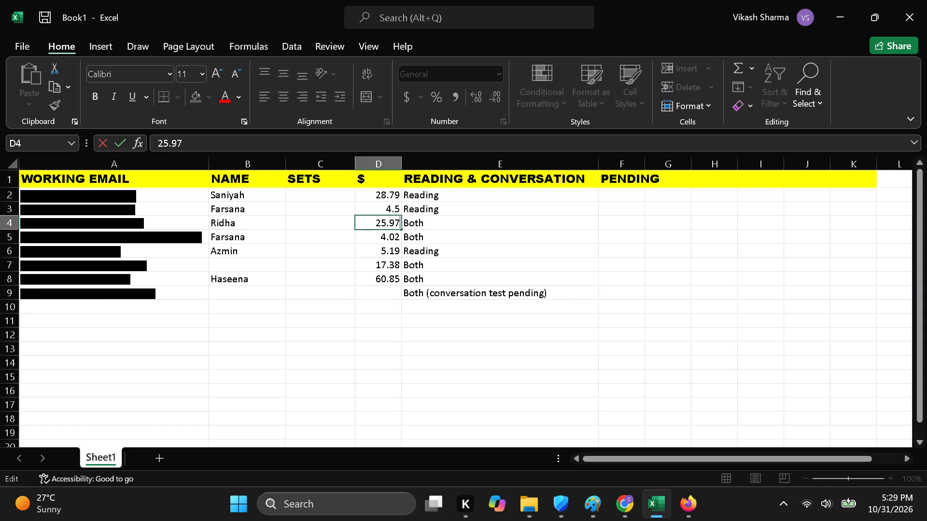
pyautogui.press('space')
pyautogui.press('space')
pyautogui.hotkey('shift', '(')
pyautogui.press('1')
pyautogui.press('8')
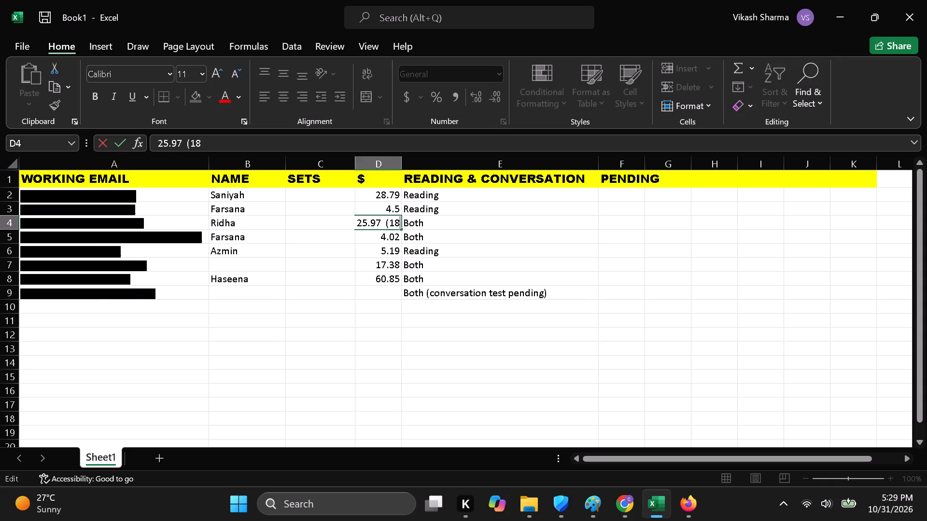
pyautogui.hotkey('shift', ')')
pyautogui.press('BackSpace')
pyautogui.press('space')
pyautogui.write('already')
pyautogui.press('space')
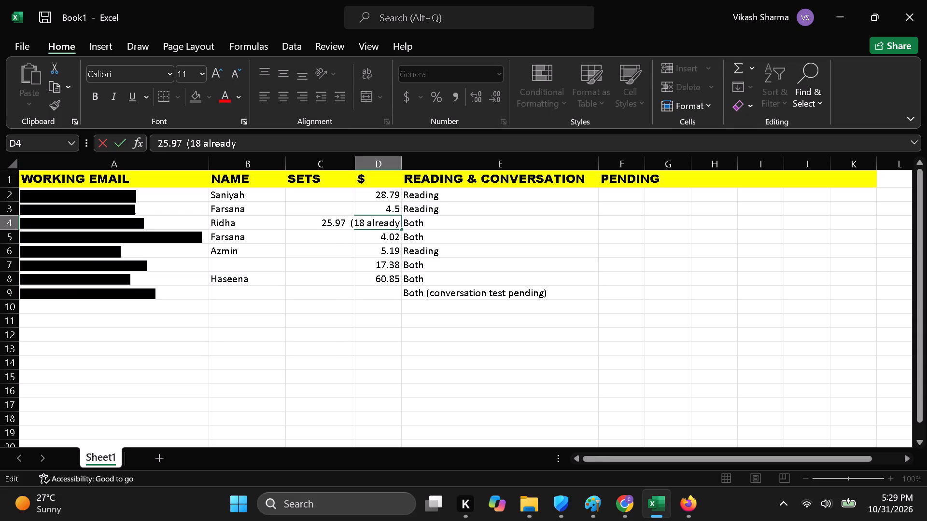
pyautogui.press('space')
pyautogui.write('av')
pyautogui.press('BackSpace')
pyautogui.press('BackSpace')
pyautogui.press('a')
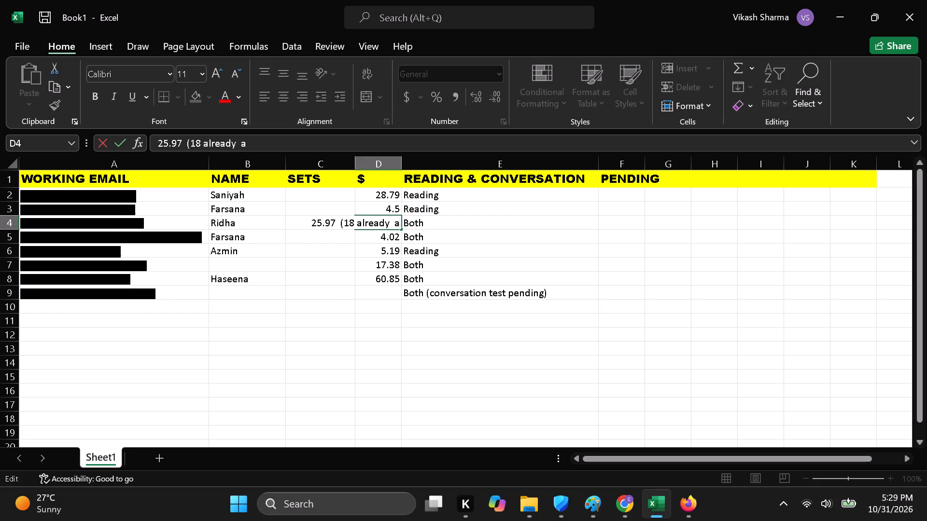
pyautogui.press('BackSpace')
pyautogui.press('BackSpace')
pyautogui.write('av')
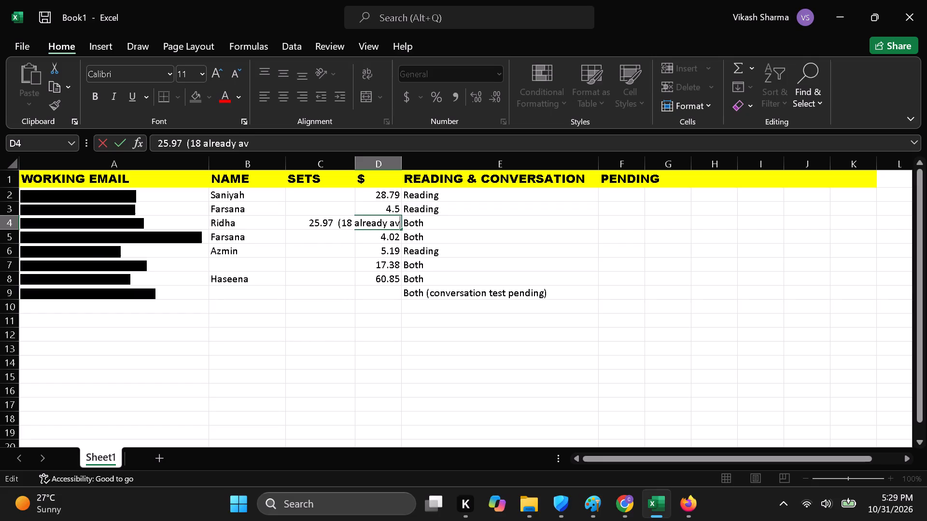
pyautogui.write('ailable')
pyautogui.hotkey('shift', ')')
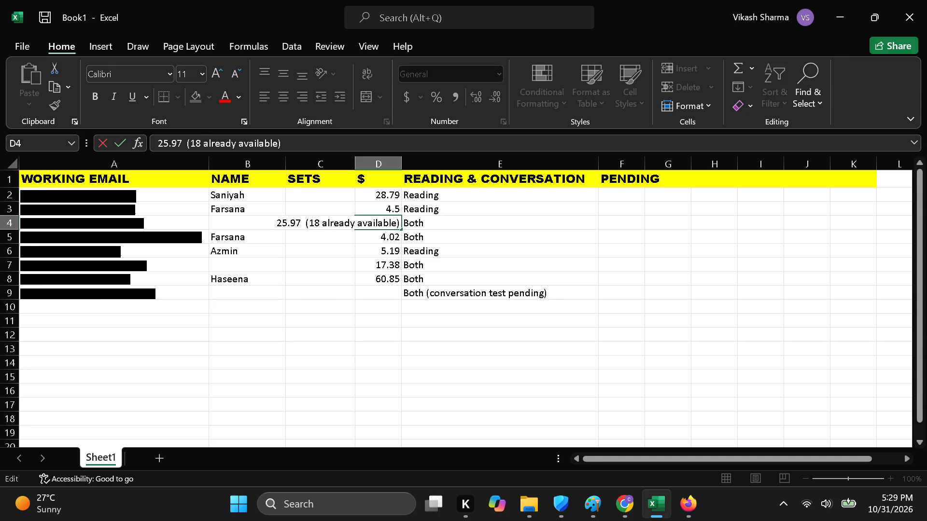
# Widen column D until the full amount and note in cell D4 fit inside it.
pyautogui.click(403, 170)
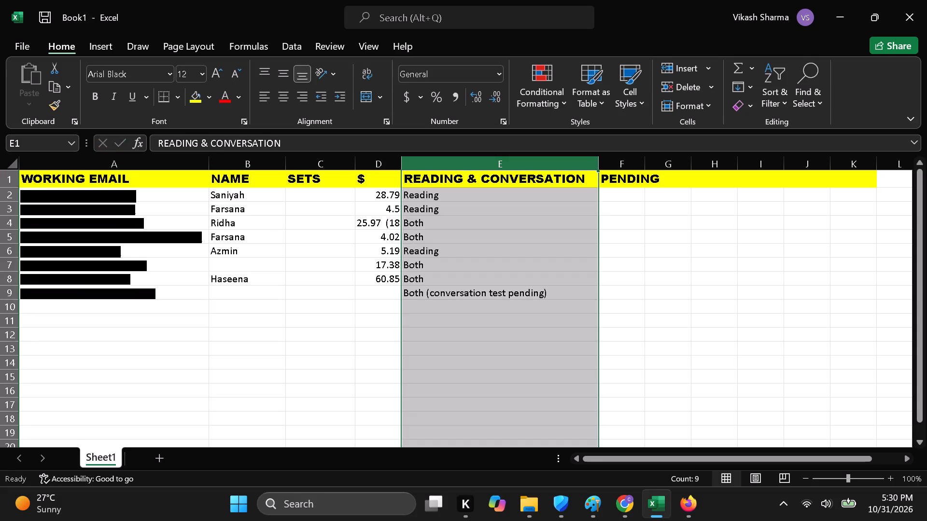
pyautogui.moveTo(403, 170); pyautogui.dragTo(450, 165)
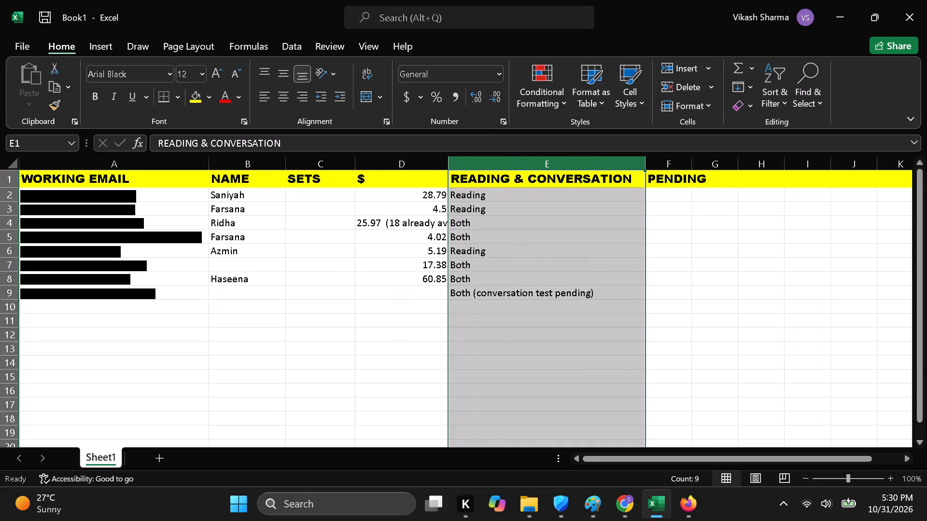
pyautogui.click(450, 165)
pyautogui.moveTo(450, 165); pyautogui.dragTo(499, 159)
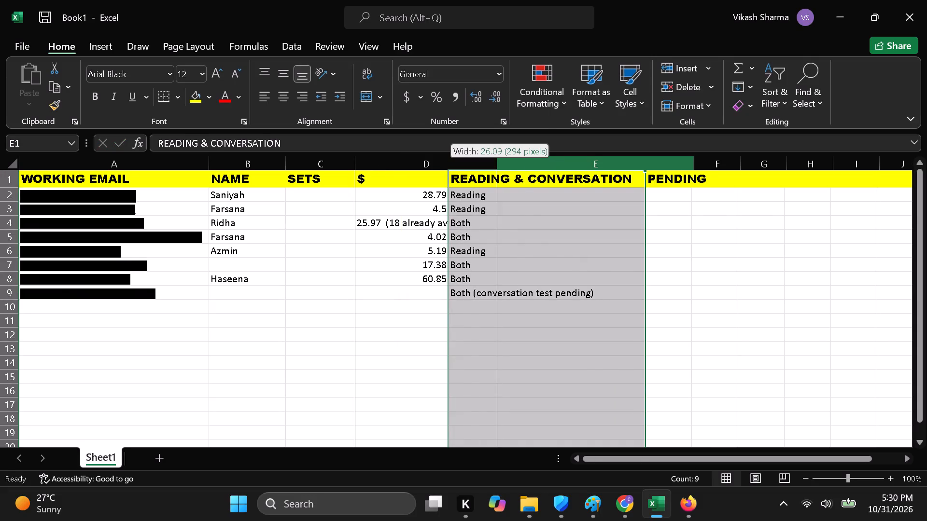
pyautogui.moveTo(499, 159); pyautogui.dragTo(506, 158)
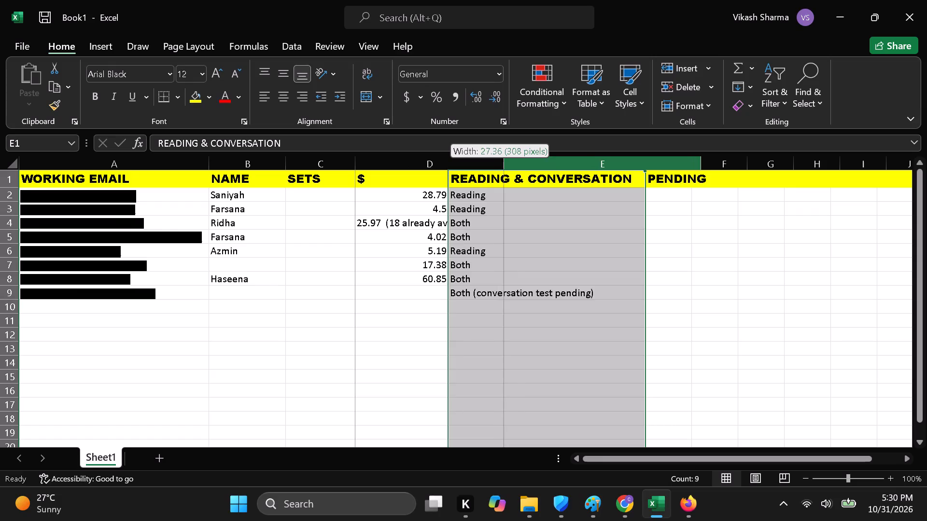
pyautogui.moveTo(506, 158); pyautogui.dragTo(515, 156)
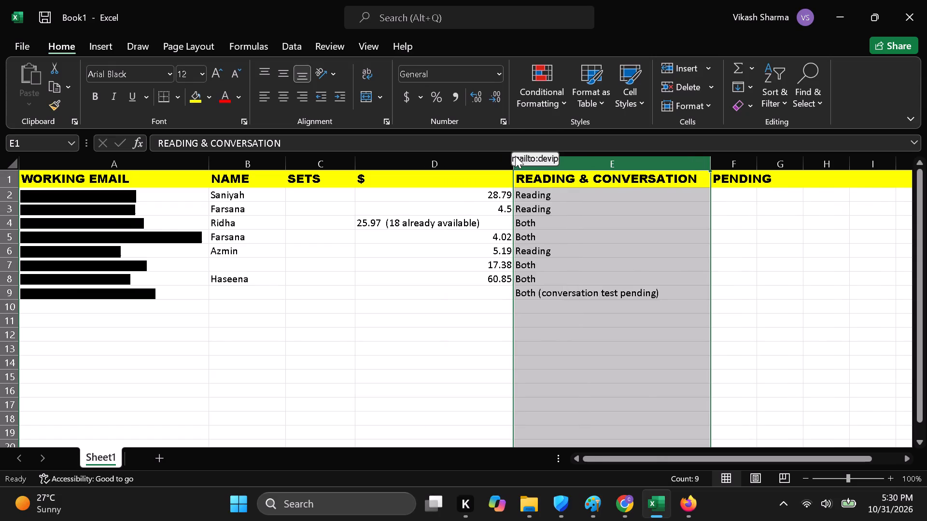
# Align the $ amount in cell D2 to the left horizontally and to the middle vertically.
pyautogui.click(497, 196)
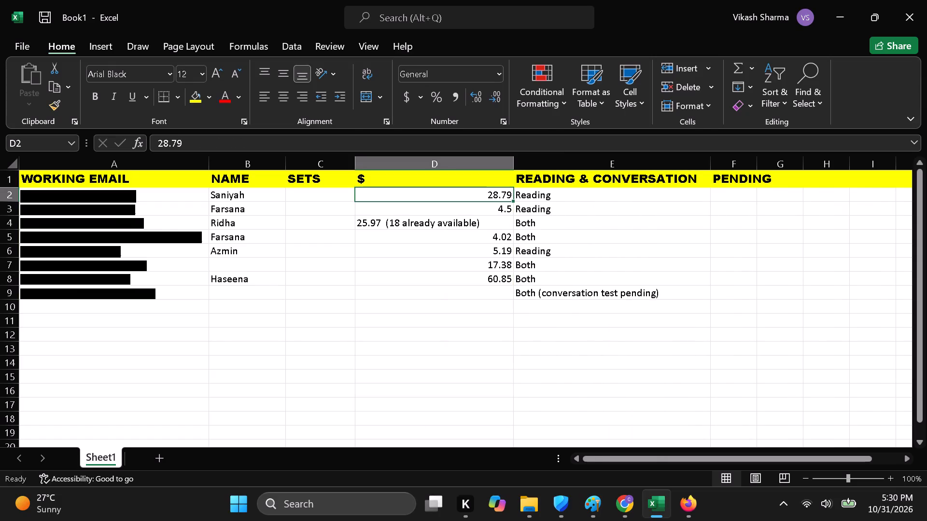
pyautogui.click(272, 68)
pyautogui.doubleClick(272, 68)
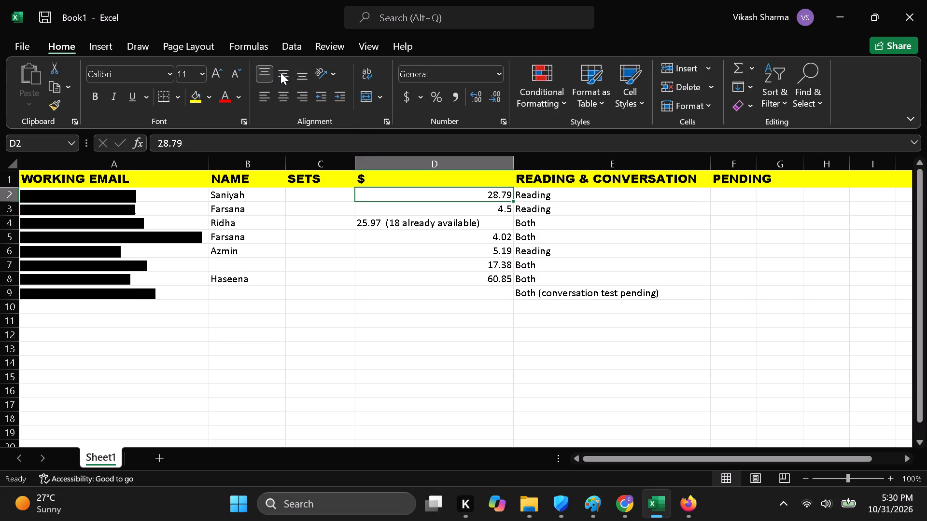
pyautogui.click(281, 72)
pyautogui.click(279, 91)
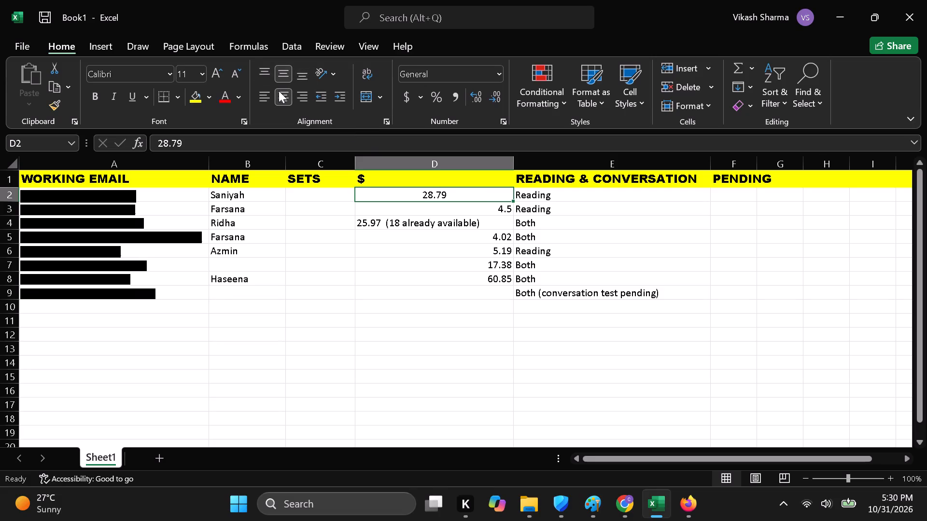
pyautogui.click(270, 92)
# Left-align the remaining $ amounts in cells D3 and D5 through D8.
pyautogui.click(449, 211)
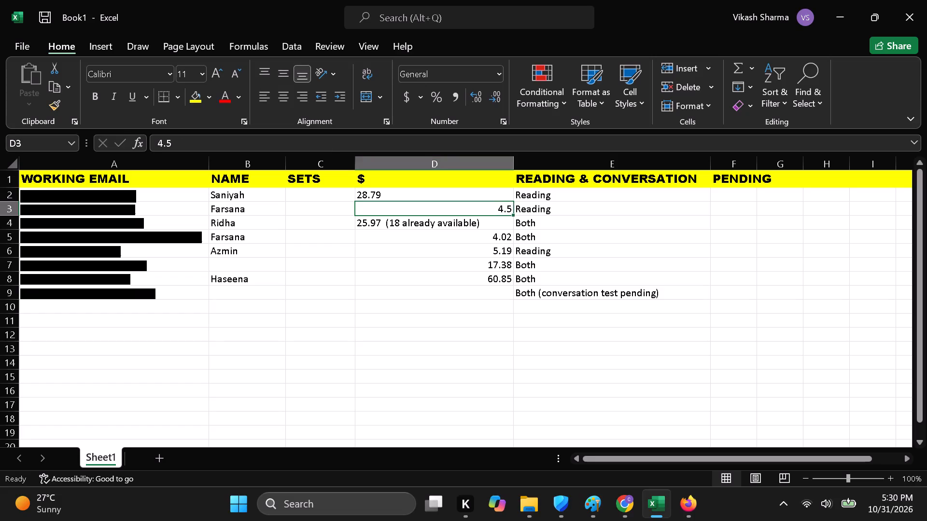
pyautogui.click(267, 97)
pyautogui.click(434, 235)
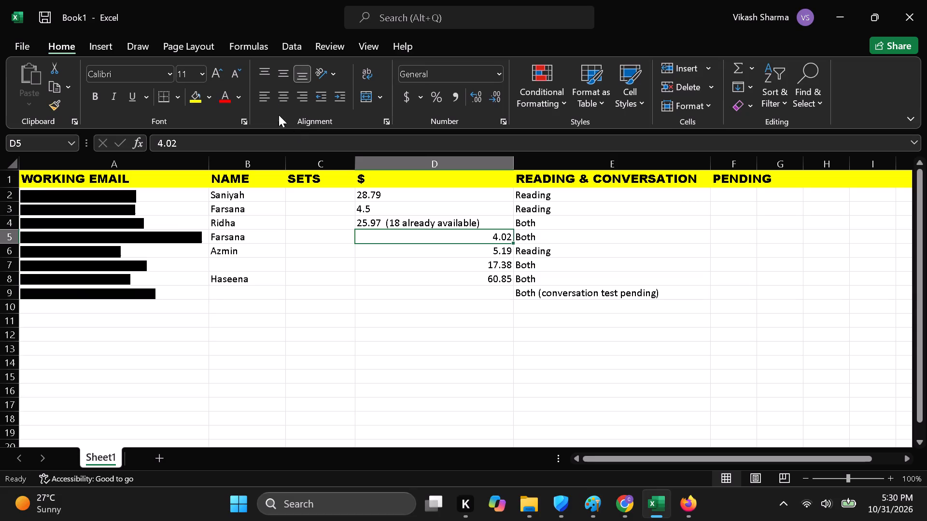
pyautogui.click(268, 96)
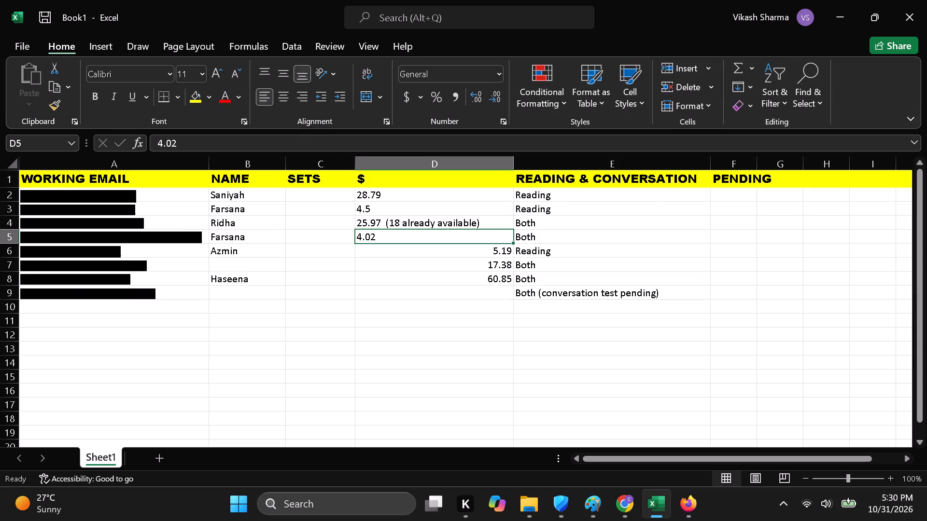
pyautogui.click(429, 257)
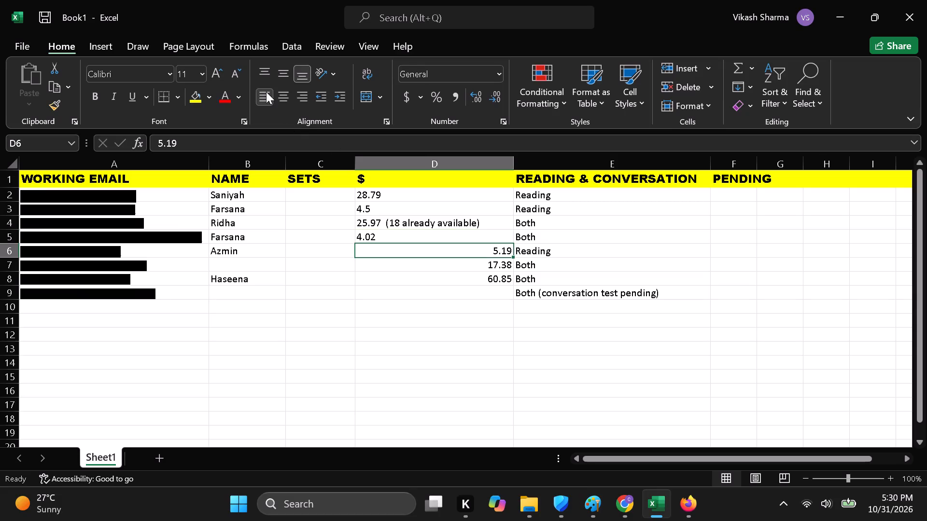
pyautogui.click(266, 92)
pyautogui.click(456, 262)
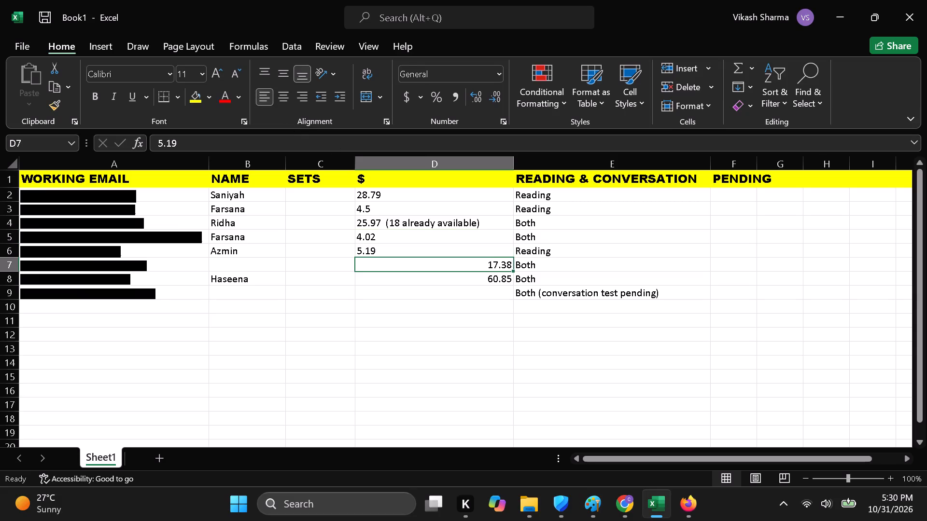
pyautogui.click(266, 101)
pyautogui.doubleClick(417, 282)
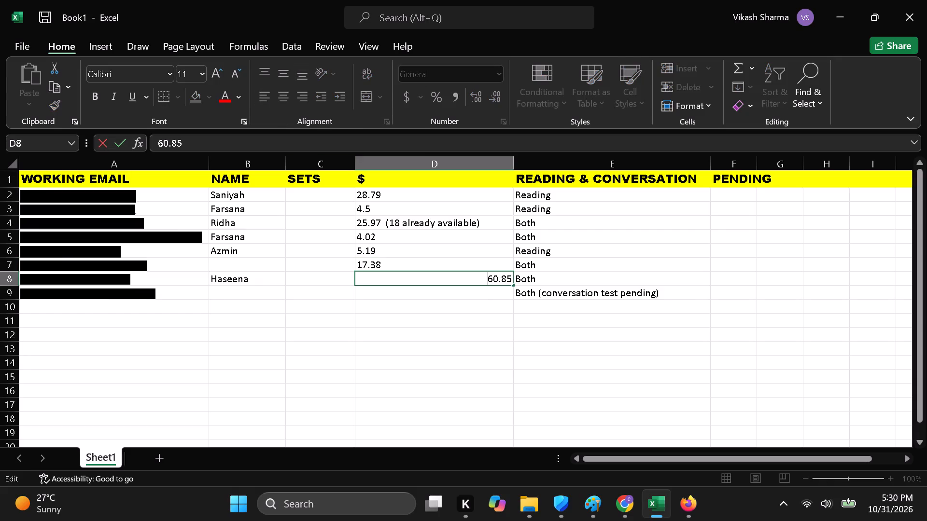
pyautogui.click(402, 311)
pyautogui.click(398, 281)
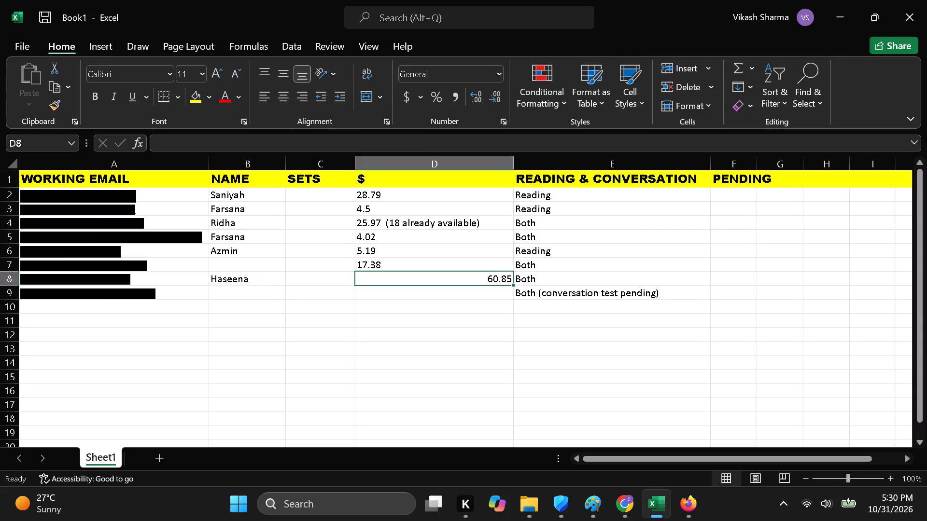
pyautogui.click(266, 104)
pyautogui.click(307, 303)
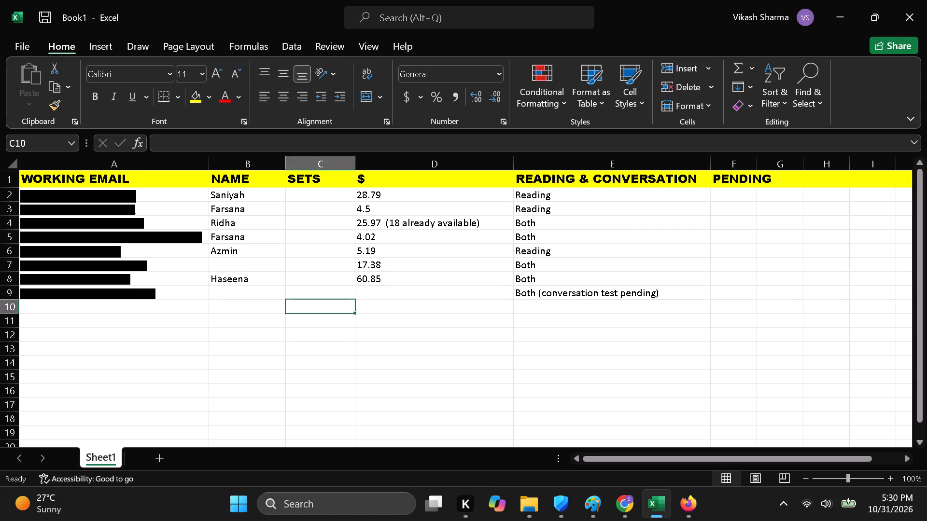
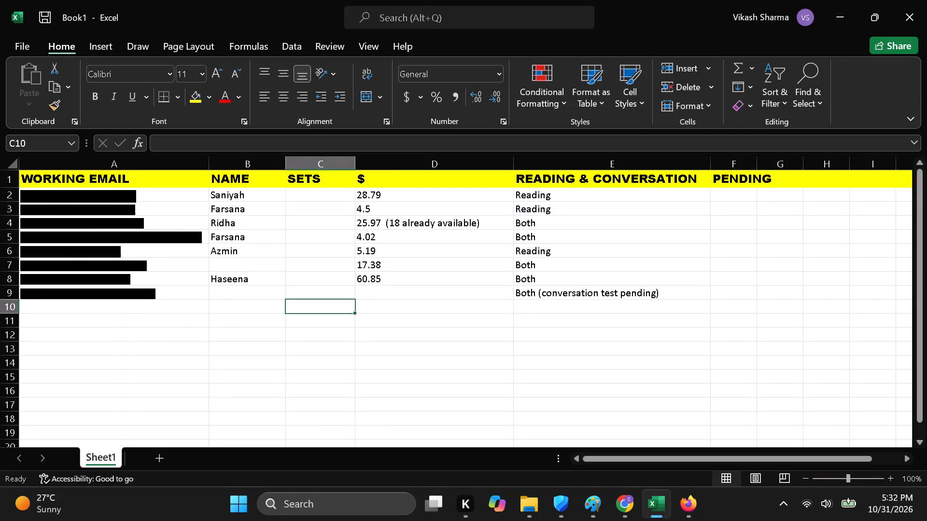
# Add a note starting with "already" after the 17.38 amount in cell D7.
pyautogui.doubleClick(378, 267)
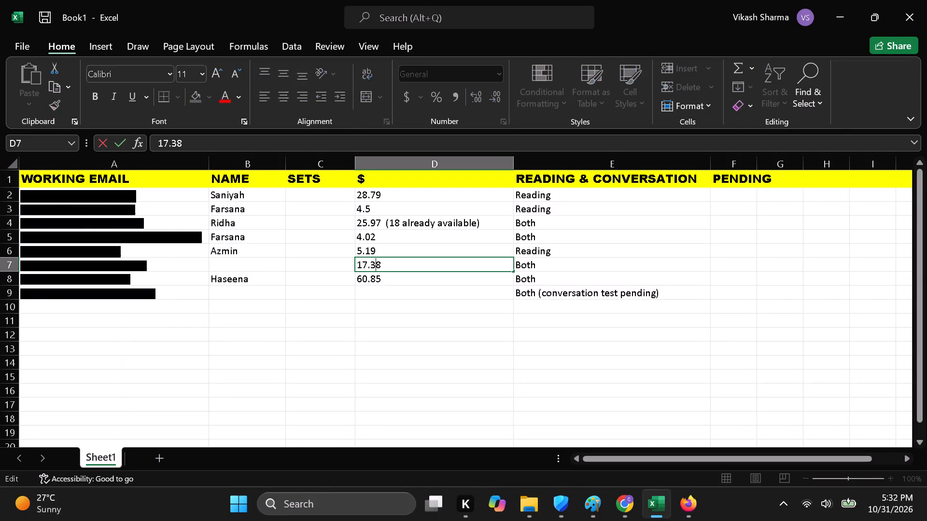
pyautogui.click(385, 267)
pyautogui.press('space')
pyautogui.write('alrea')
pyautogui.write('dy')
pyautogui.press('space')
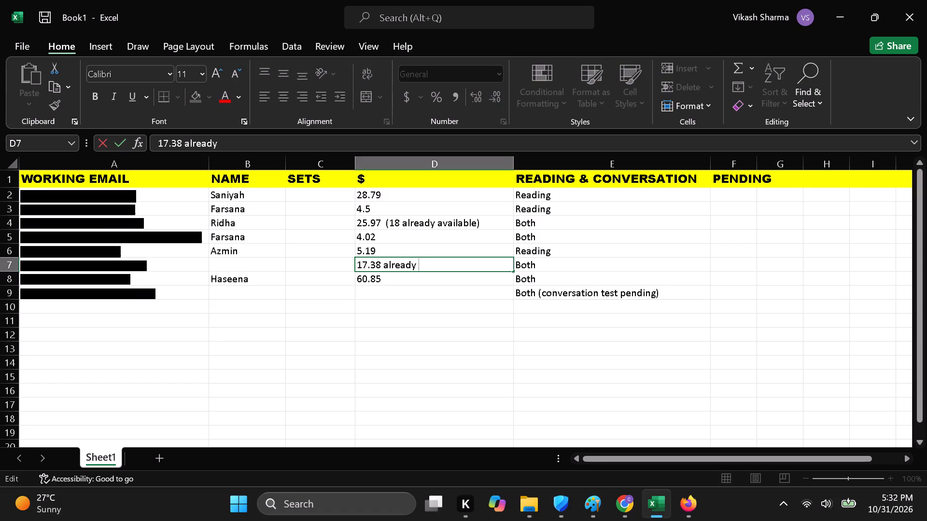
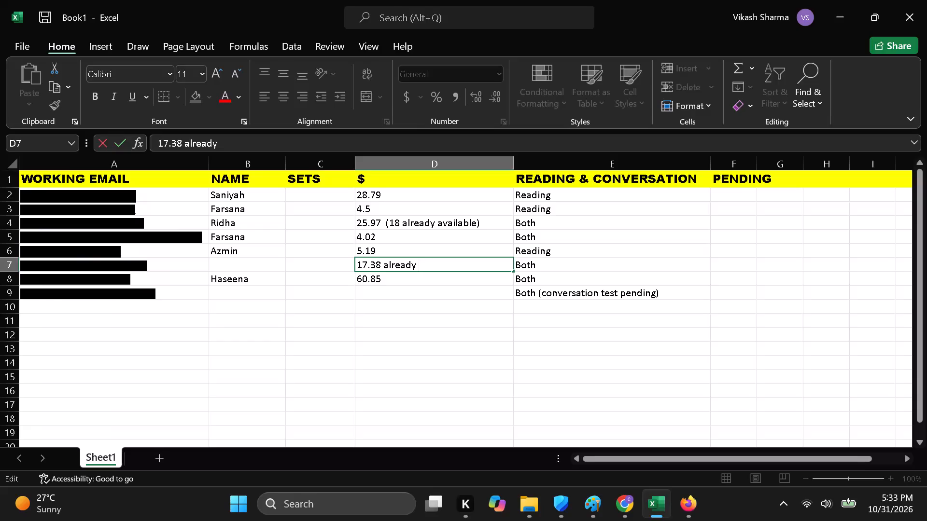
# Complete the note in cell D7 with the word "available" so it reads "17.38 already available".
pyautogui.write('available')
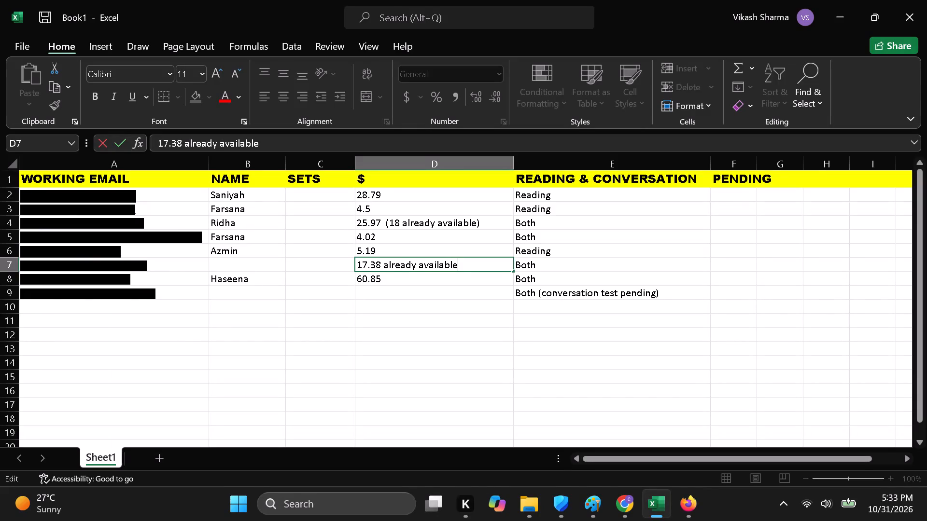
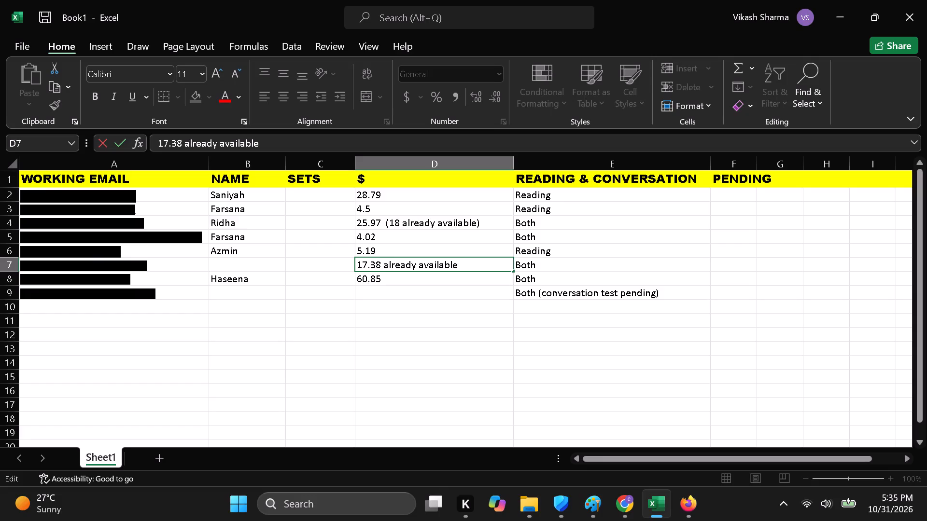
# Extend the PENDING header in cell F1 with the word "id" so it reads "PENDING id".
pyautogui.click(786, 183)
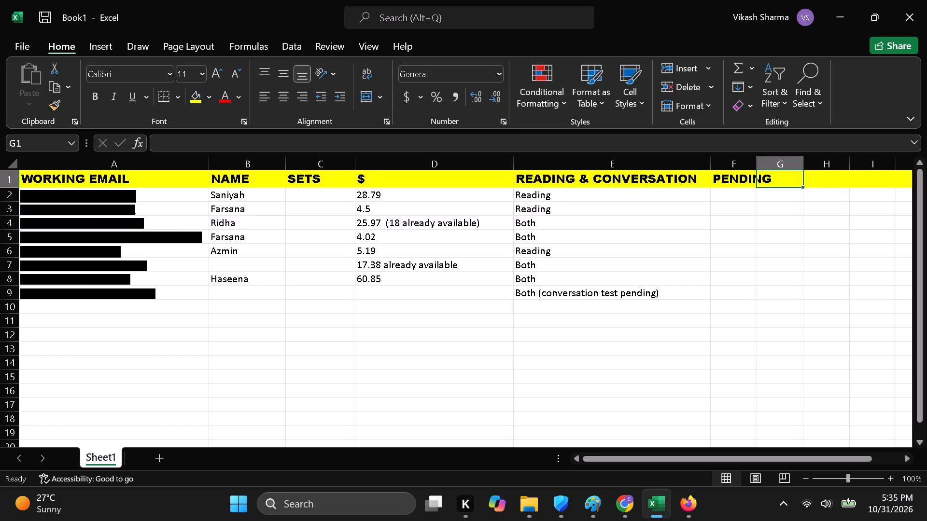
pyautogui.click(781, 179)
pyautogui.doubleClick(751, 180)
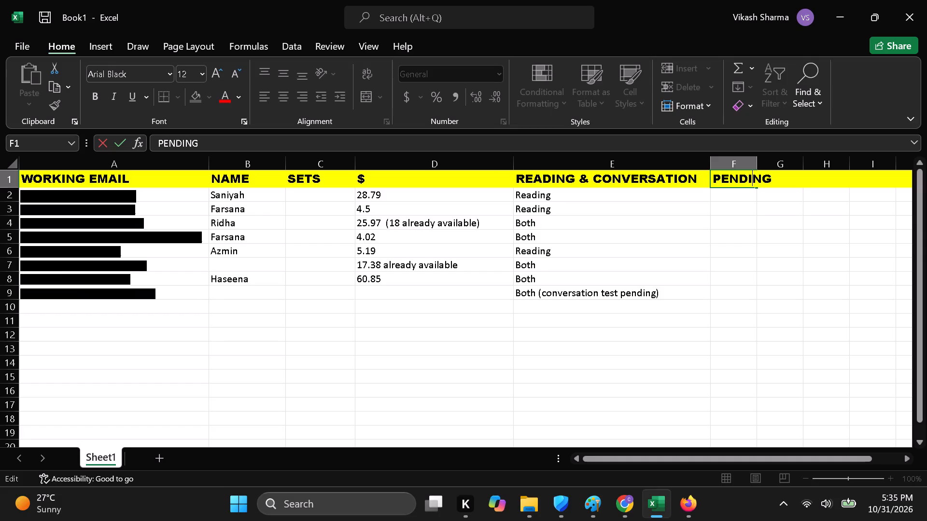
pyautogui.press('Right')
pyautogui.press('Right')
pyautogui.press('space')
pyautogui.write('id')
pyautogui.click(255, 192)
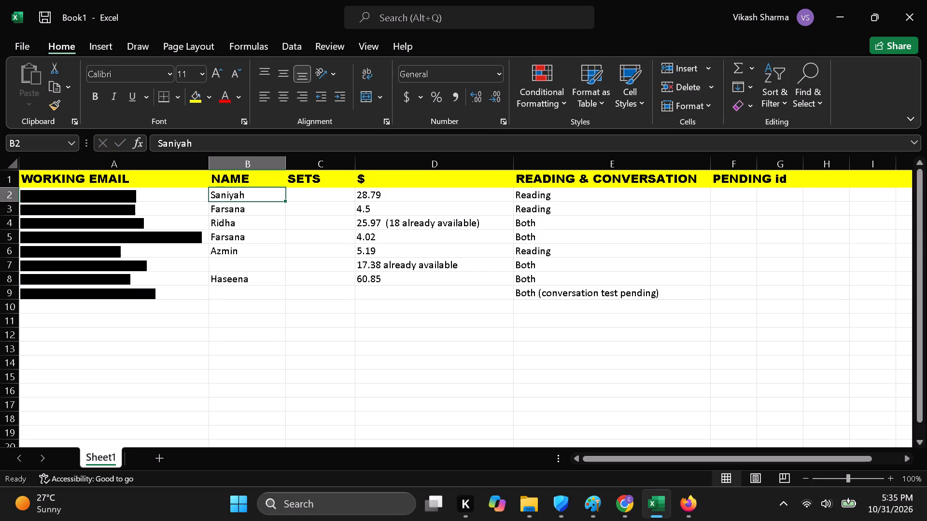
# Append the note "(2 id)" directly after the name in cell B3.
pyautogui.click(258, 195)
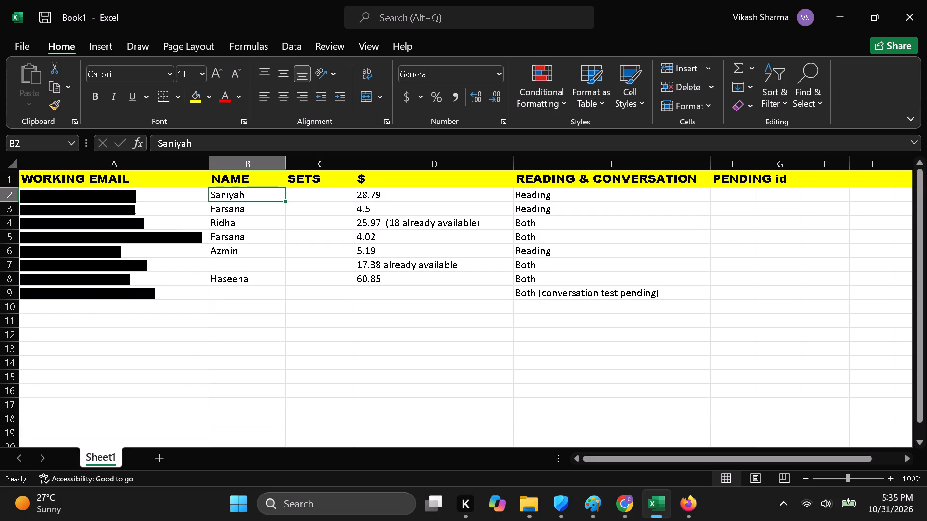
pyautogui.click(254, 214)
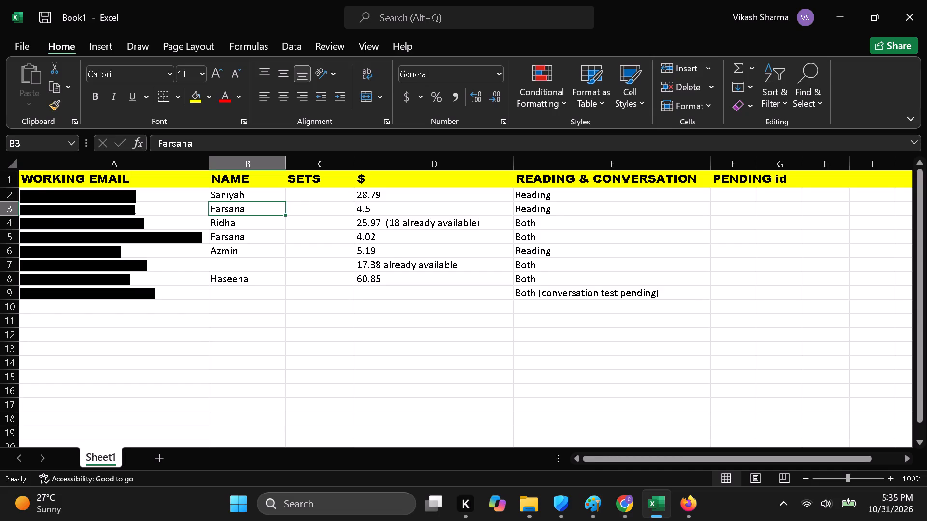
pyautogui.doubleClick(255, 210)
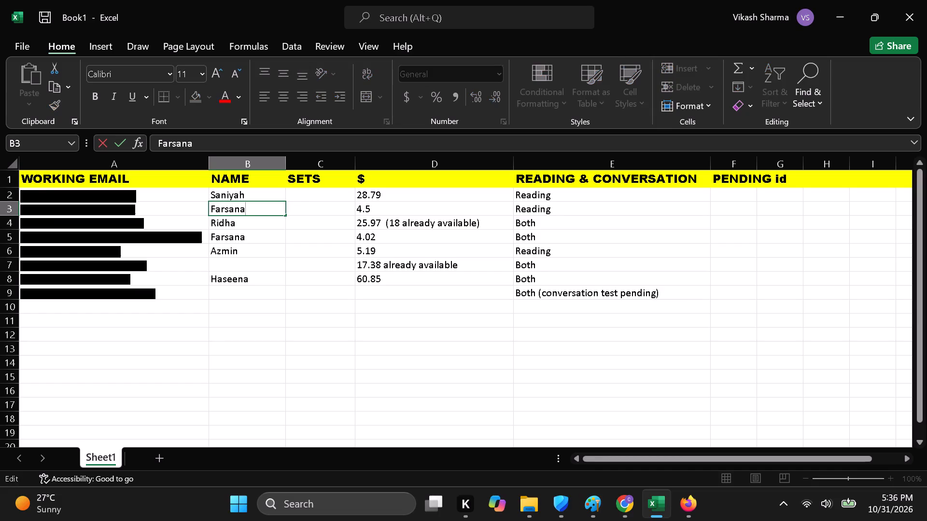
pyautogui.press('9')
pyautogui.press('BackSpace')
pyautogui.hotkey('shift', '(')
pyautogui.write('2 id')
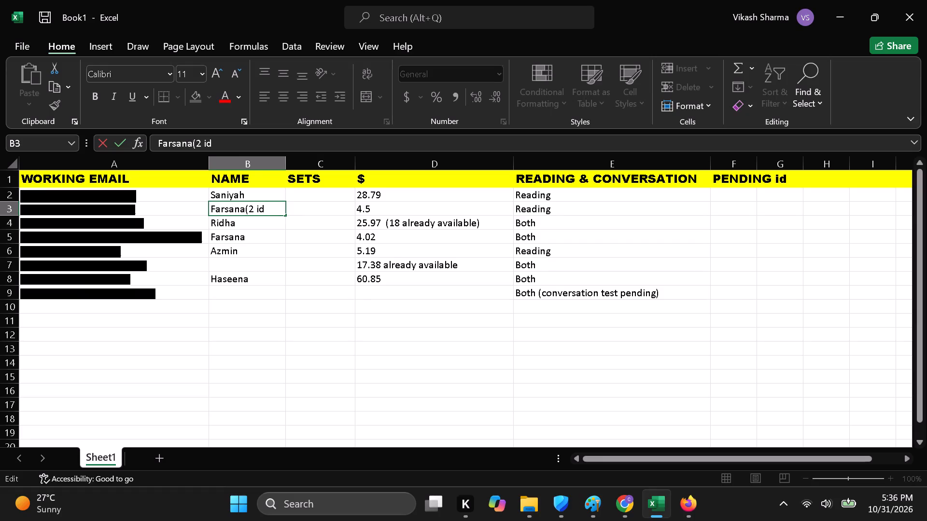
pyautogui.hotkey('shift', ')')
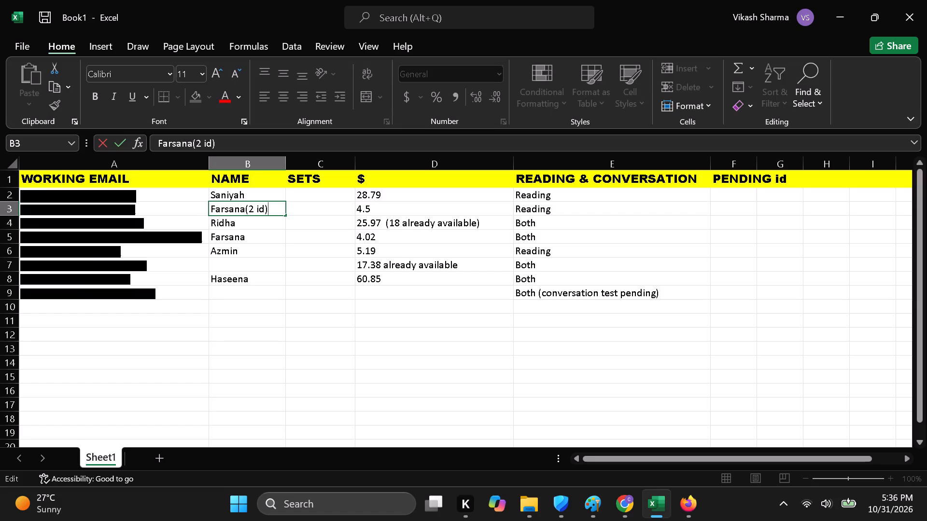
pyautogui.click(253, 224)
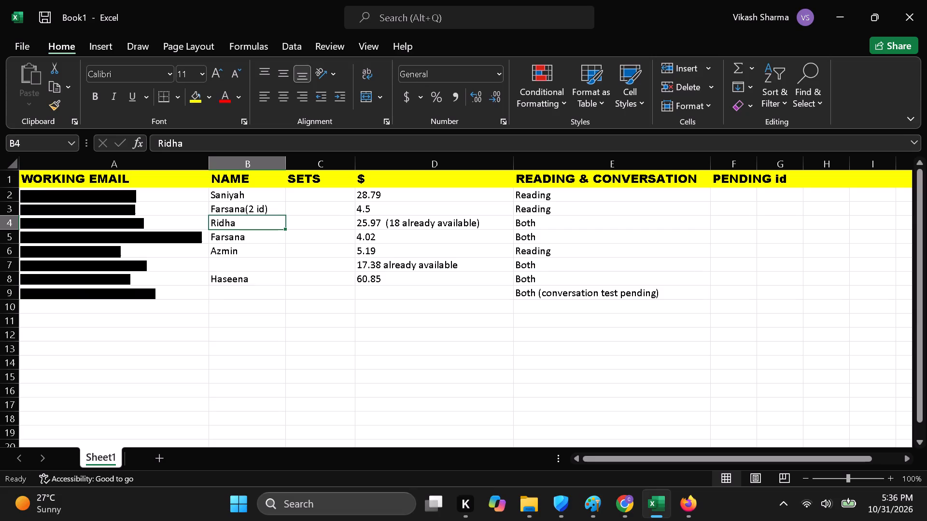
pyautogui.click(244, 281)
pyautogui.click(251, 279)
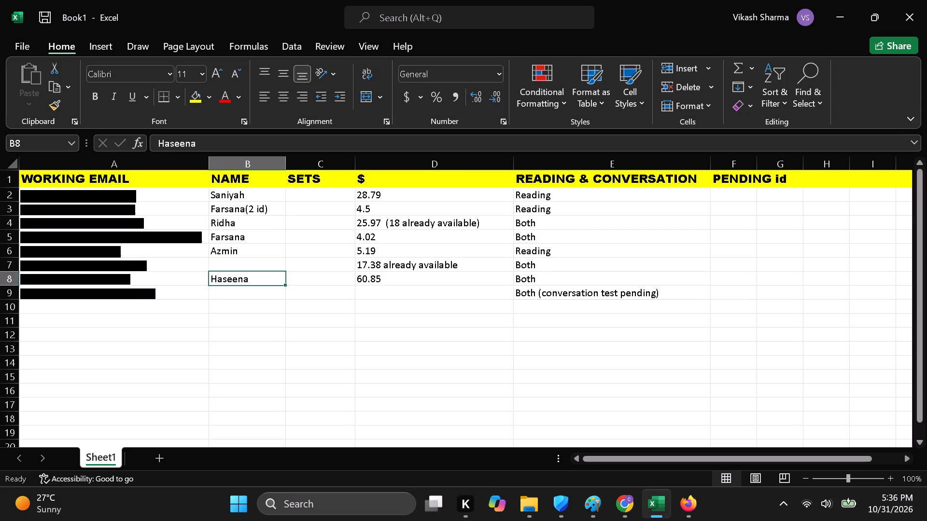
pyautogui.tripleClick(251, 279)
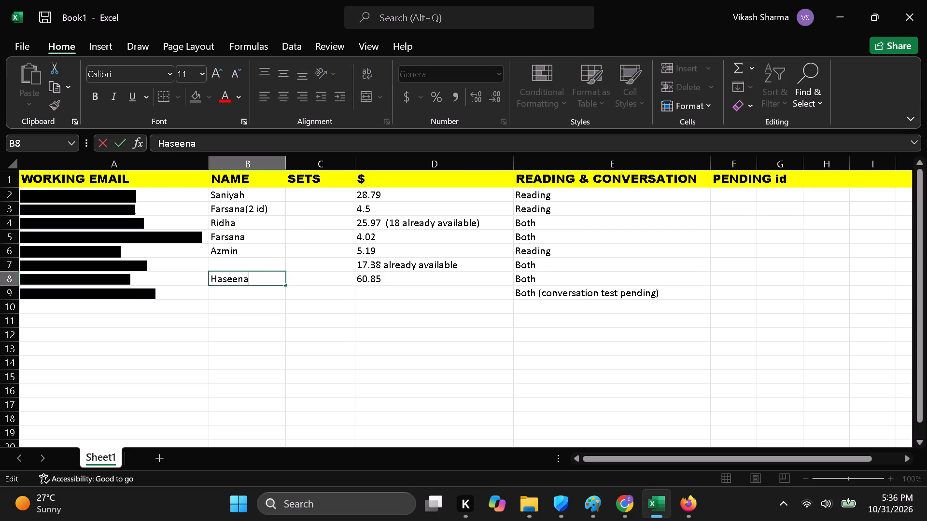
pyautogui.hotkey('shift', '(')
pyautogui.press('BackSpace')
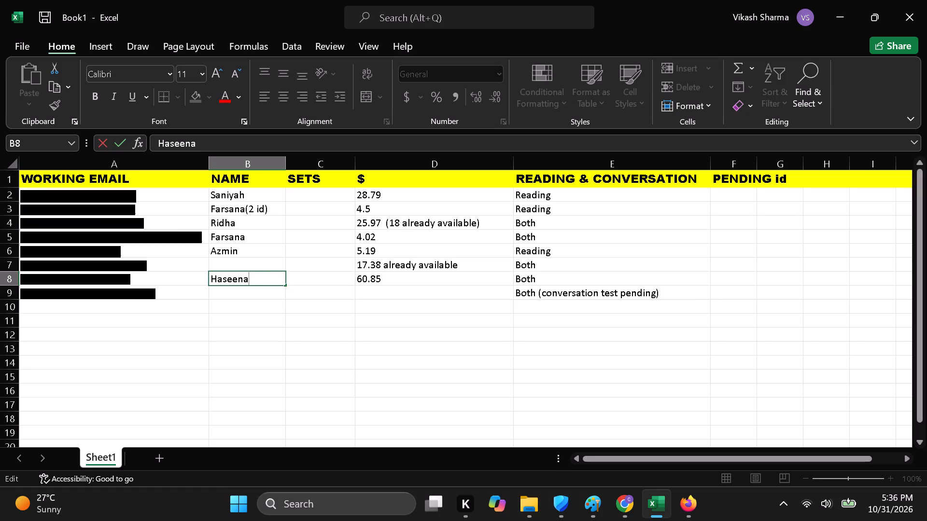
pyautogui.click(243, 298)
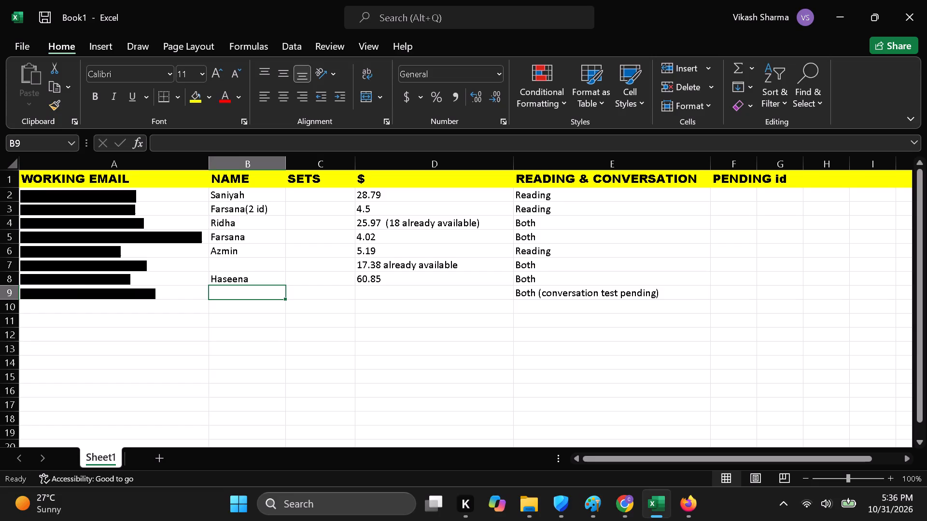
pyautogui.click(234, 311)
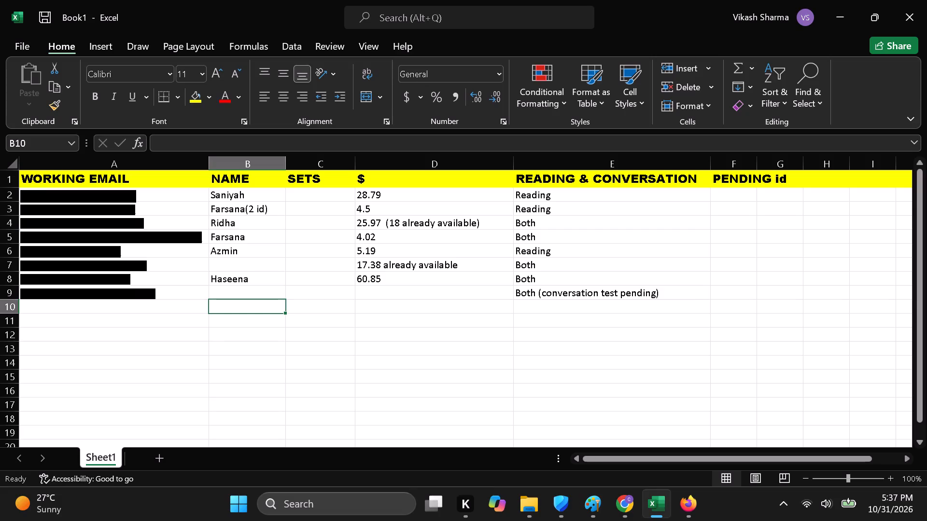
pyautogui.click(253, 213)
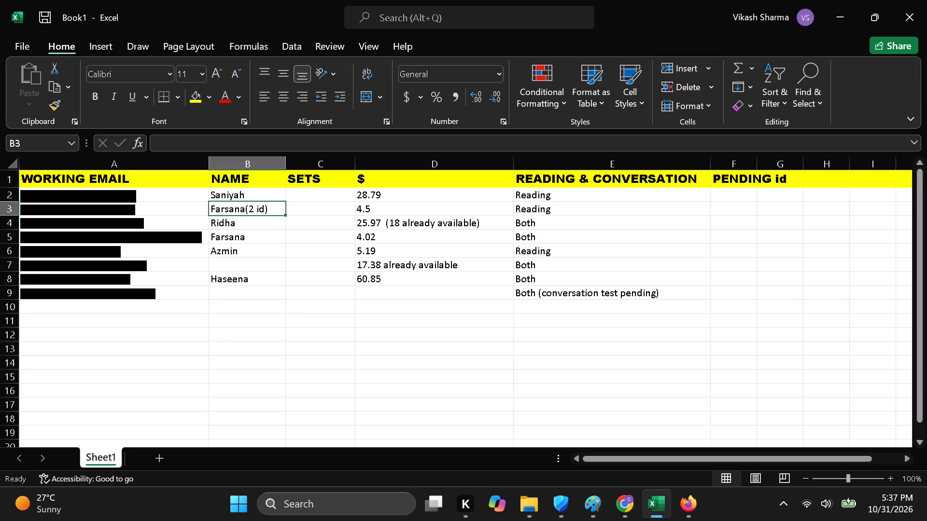
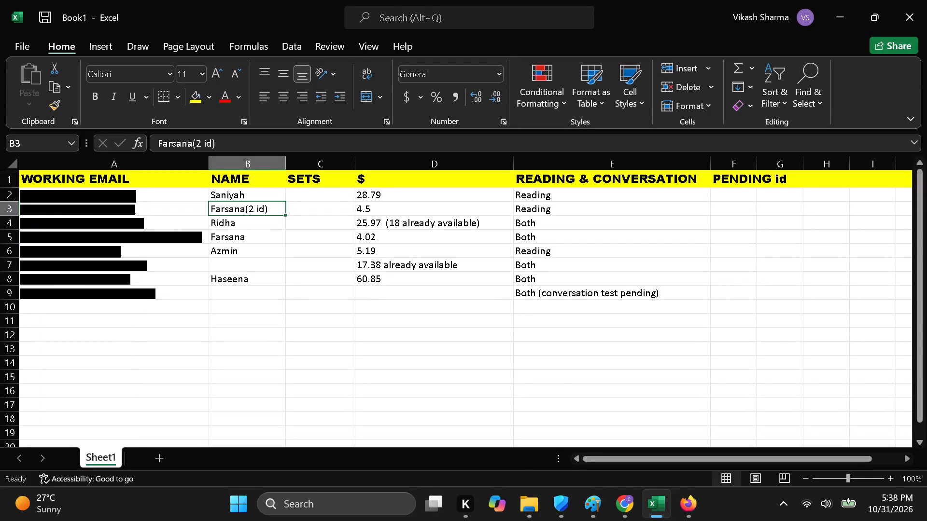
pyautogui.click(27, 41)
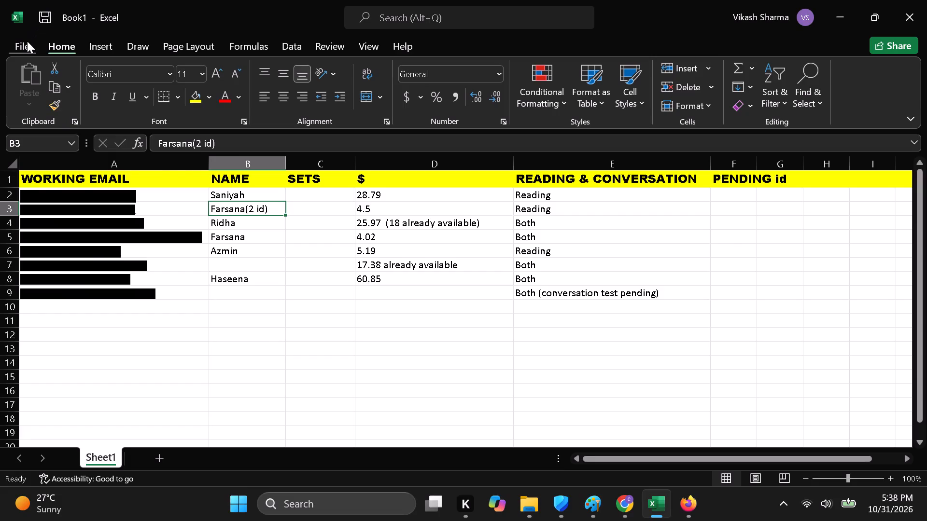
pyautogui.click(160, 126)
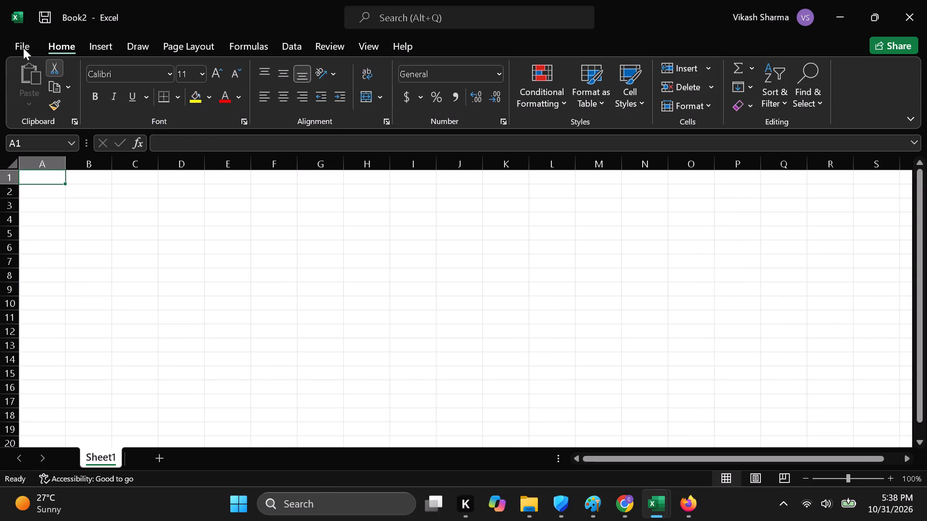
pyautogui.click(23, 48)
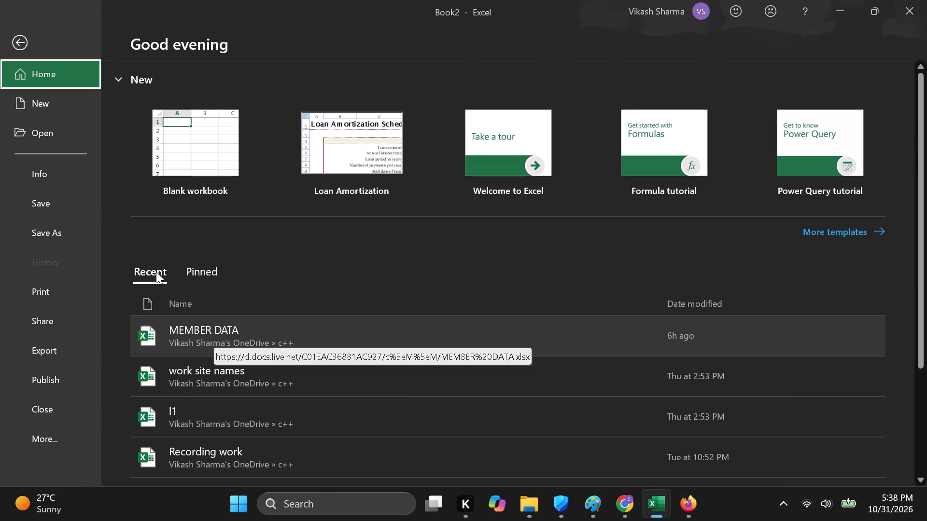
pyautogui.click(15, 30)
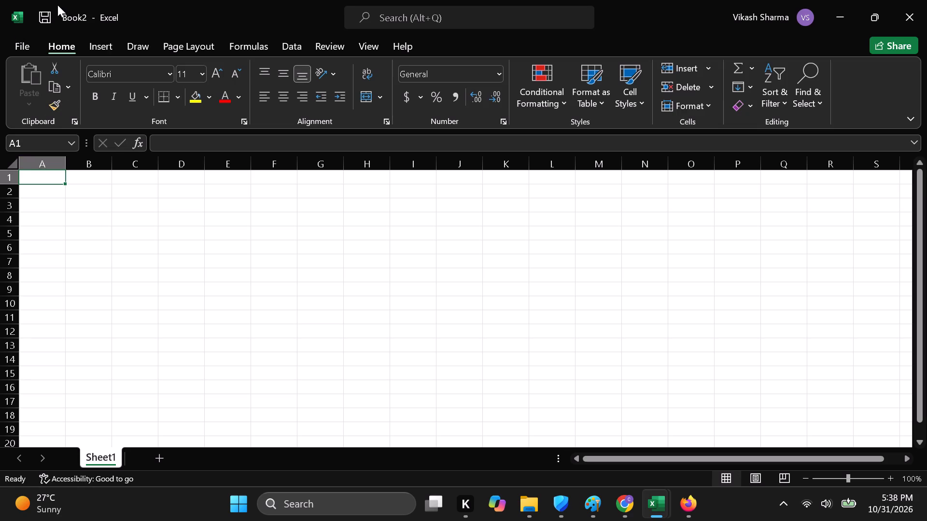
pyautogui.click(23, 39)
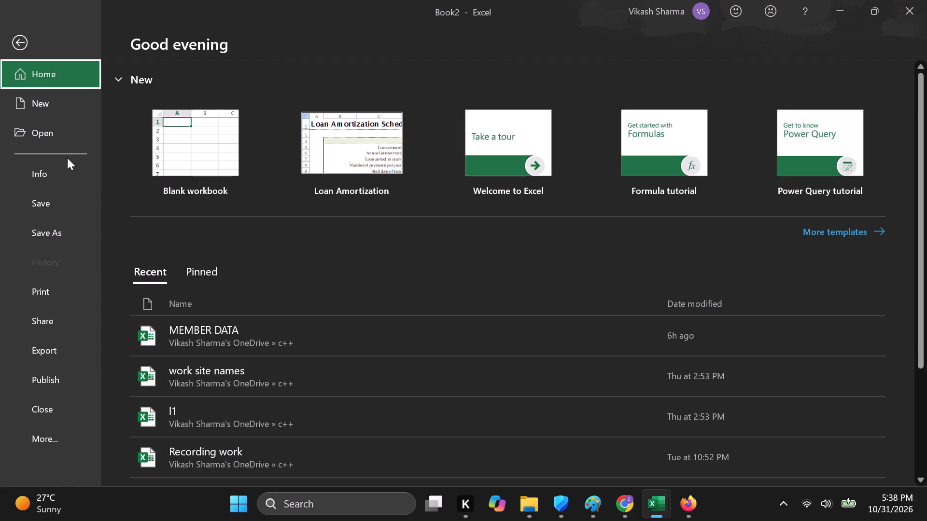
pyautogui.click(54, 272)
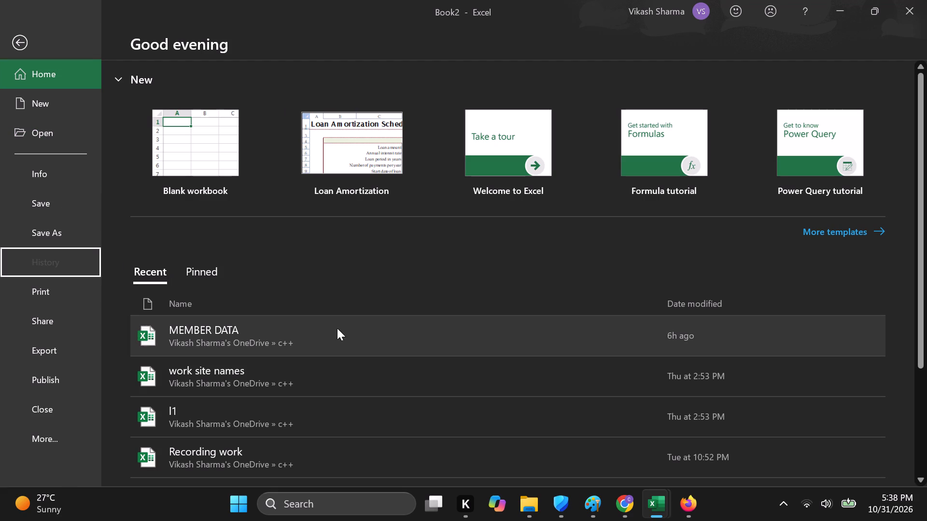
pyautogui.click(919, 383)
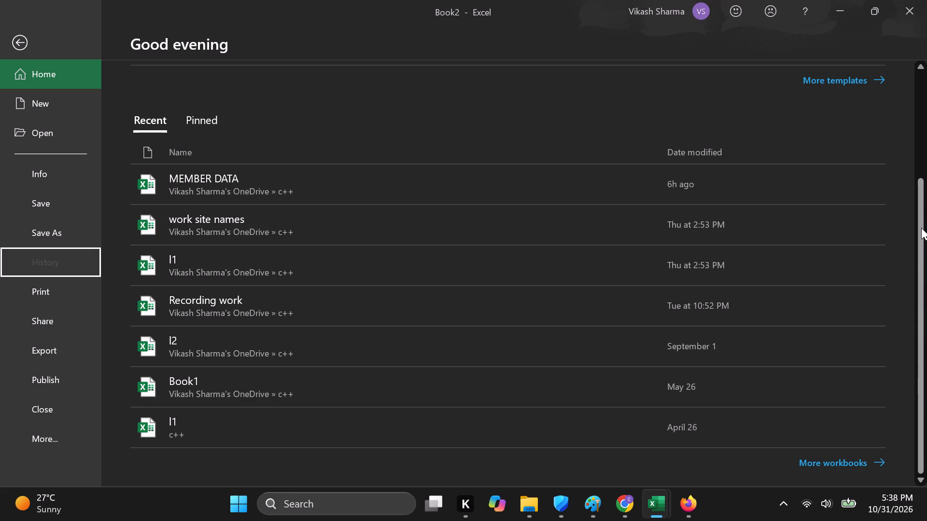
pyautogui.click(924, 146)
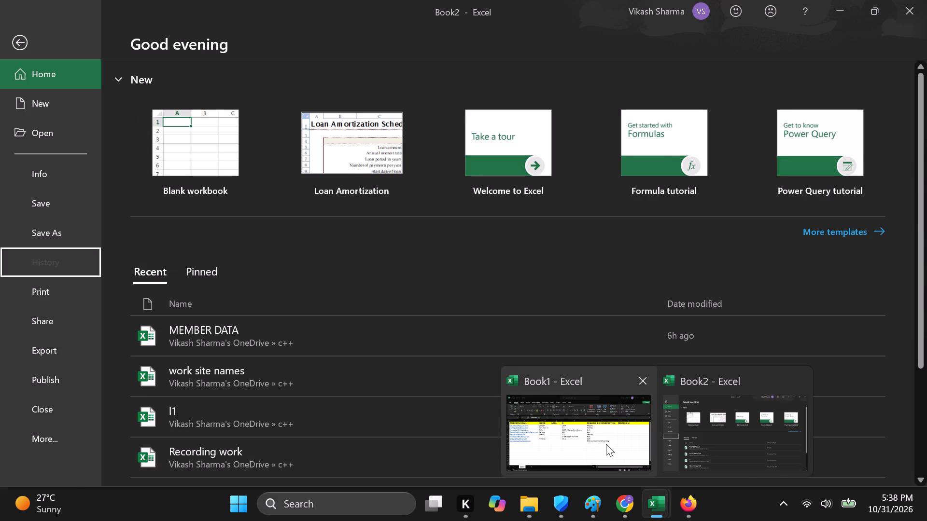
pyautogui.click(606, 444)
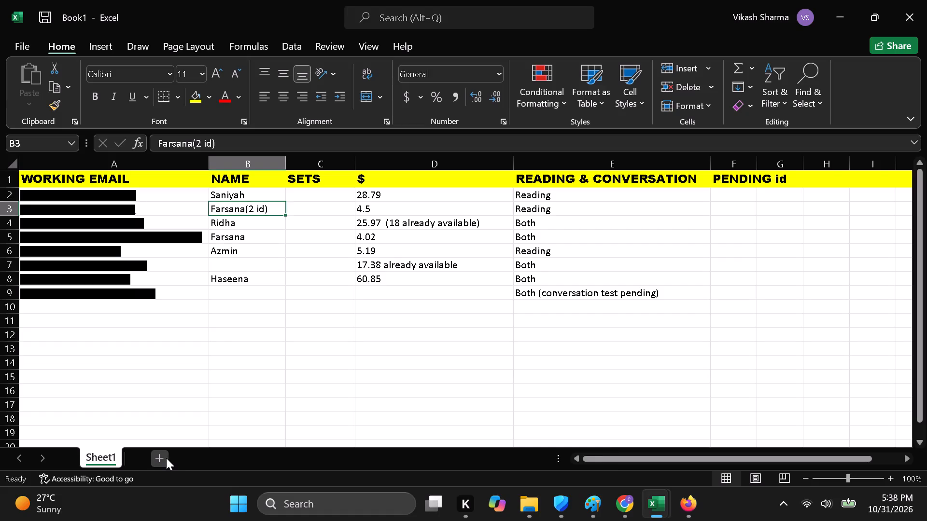
# Add a second worksheet to the Book1 workbook.
pyautogui.click(166, 458)
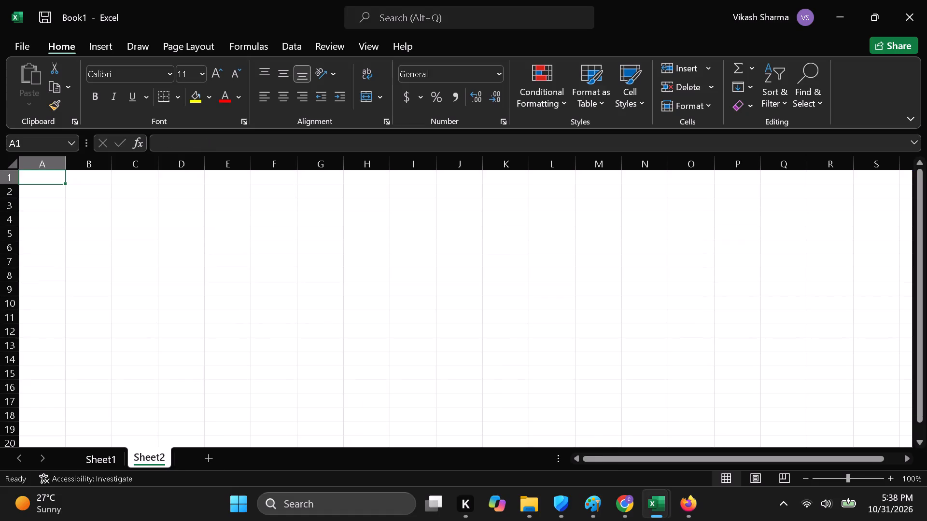
# Fill the header row of Sheet2 with yellow from cell A1 across to N1.
pyautogui.click(56, 178)
pyautogui.click(195, 104)
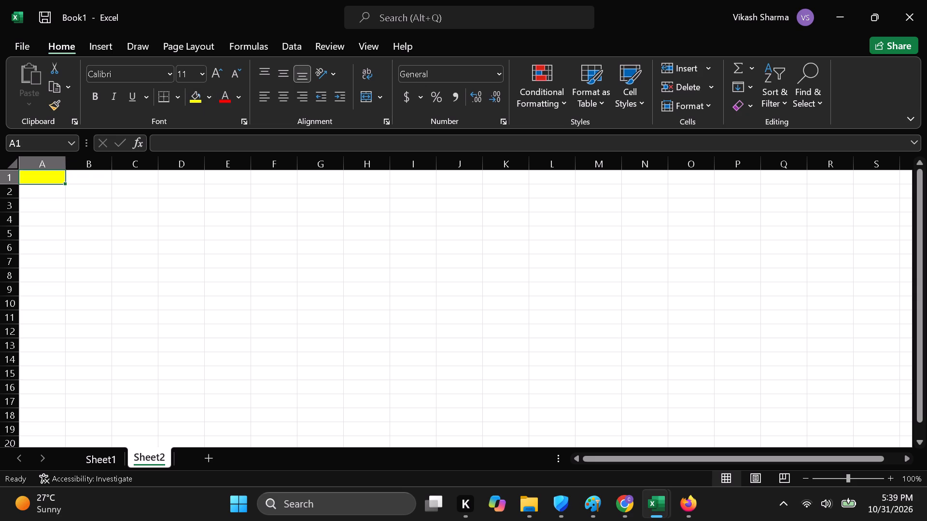
pyautogui.moveTo(65, 184); pyautogui.dragTo(432, 215)
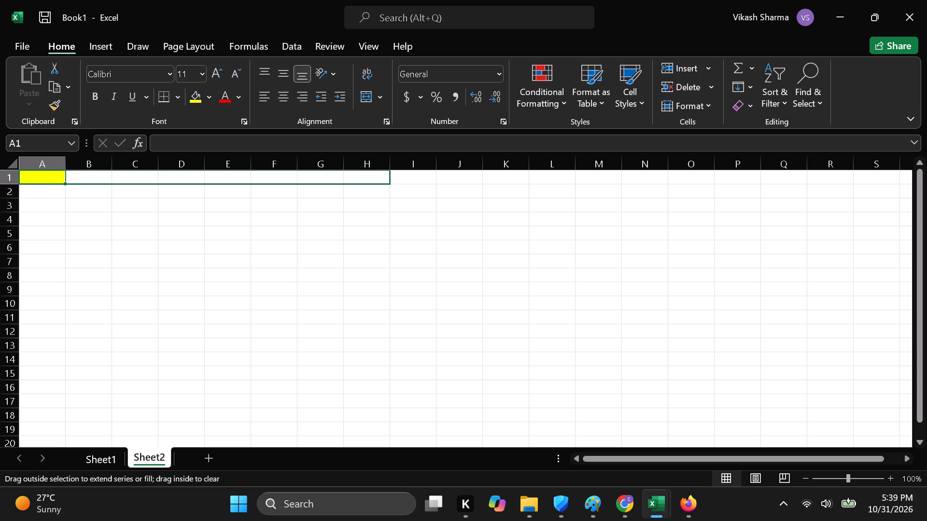
pyautogui.moveTo(432, 215); pyautogui.dragTo(653, 217)
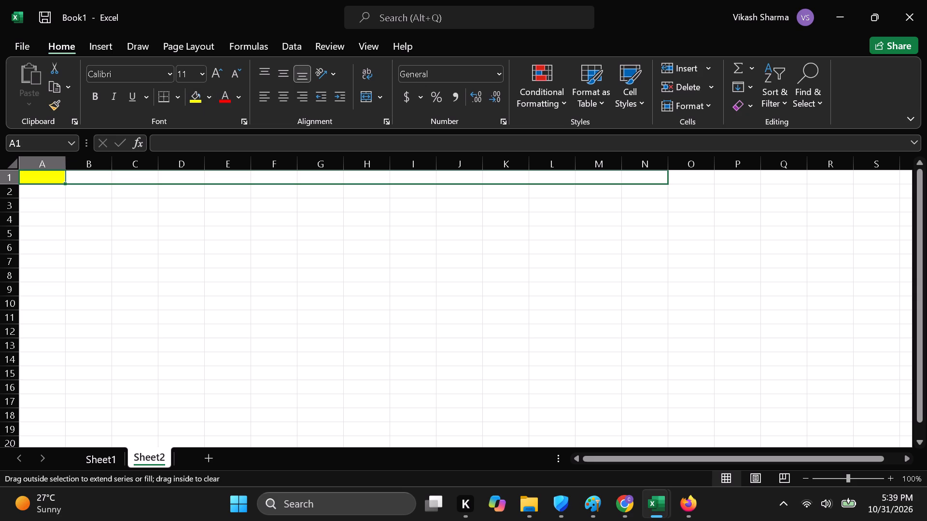
pyautogui.moveTo(653, 217); pyautogui.dragTo(653, 217)
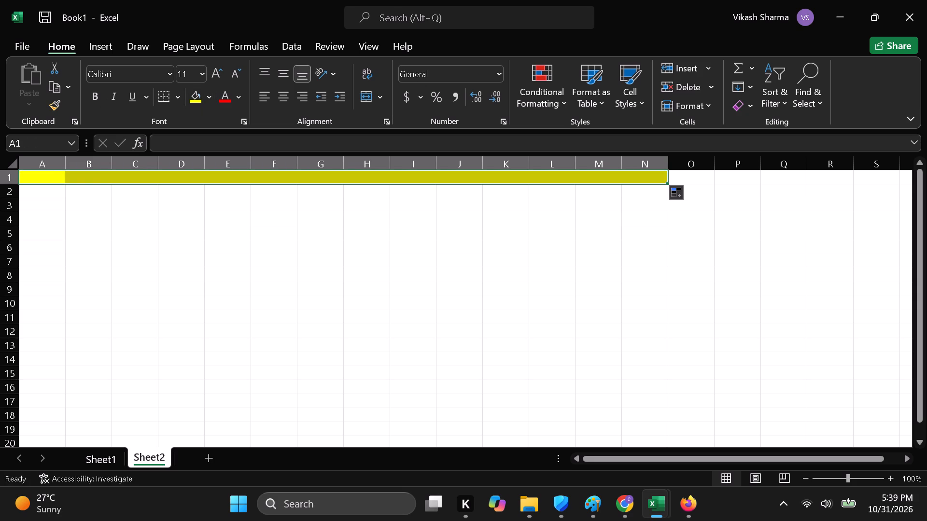
pyautogui.click(58, 216)
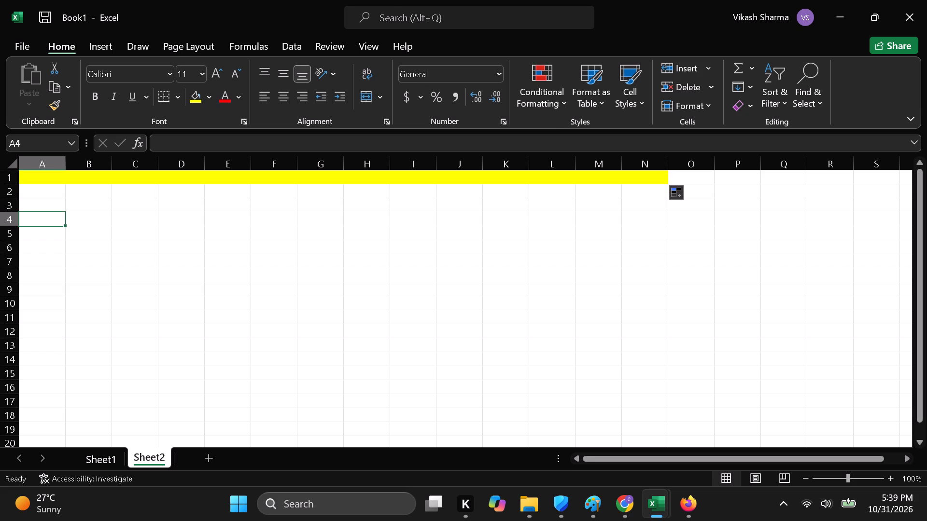
# Enter the column header "Name" in cell A1 of Sheet2.
pyautogui.click(47, 177)
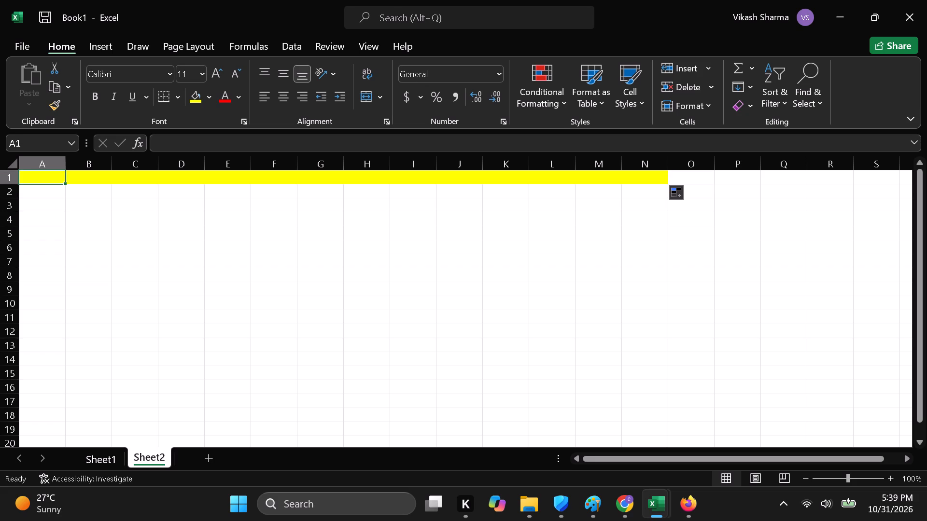
pyautogui.write('name')
pyautogui.press('BackSpace')
pyautogui.press('BackSpace')
pyautogui.press('BackSpace')
pyautogui.press('BackSpace')
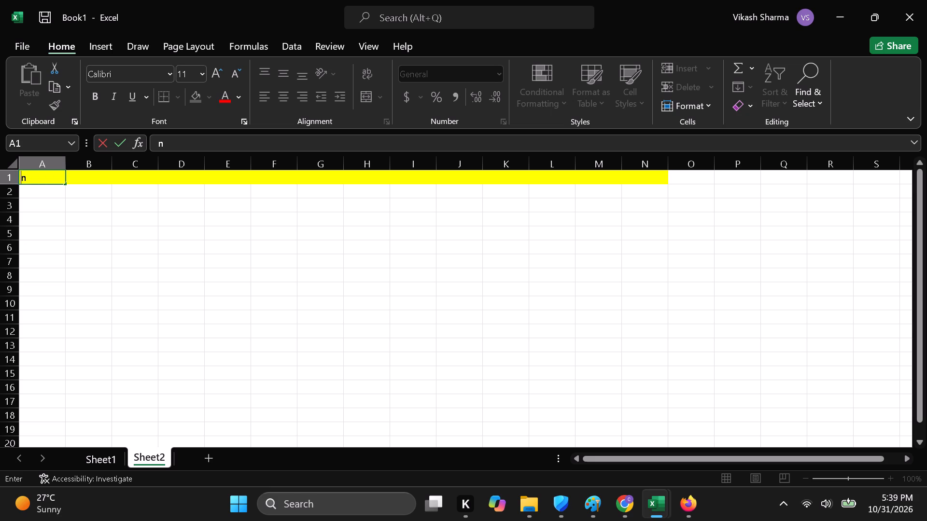
pyautogui.write('ame')
pyautogui.press('Return')
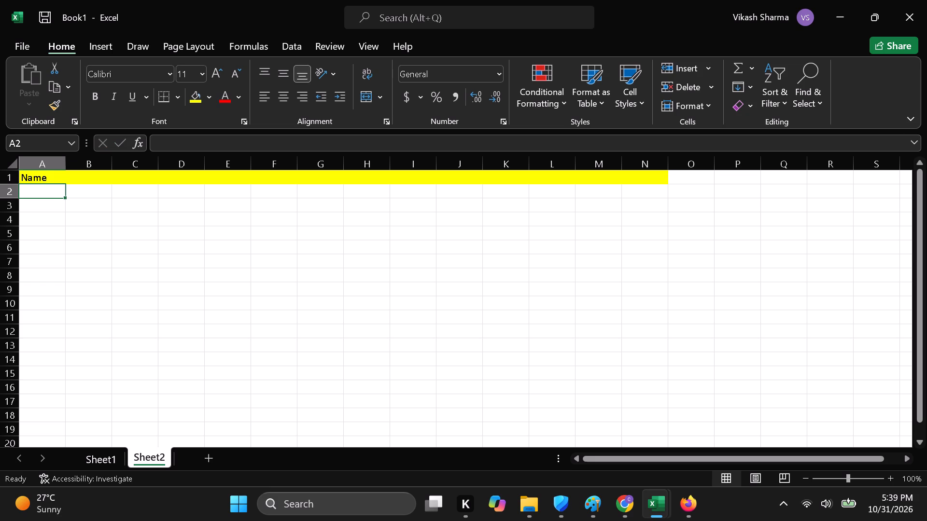
# List the names Farsana, Ridha, Saniyah, Azmin and Khushi in cells A2 to A6 under the Name header.
pyautogui.write('arsana')
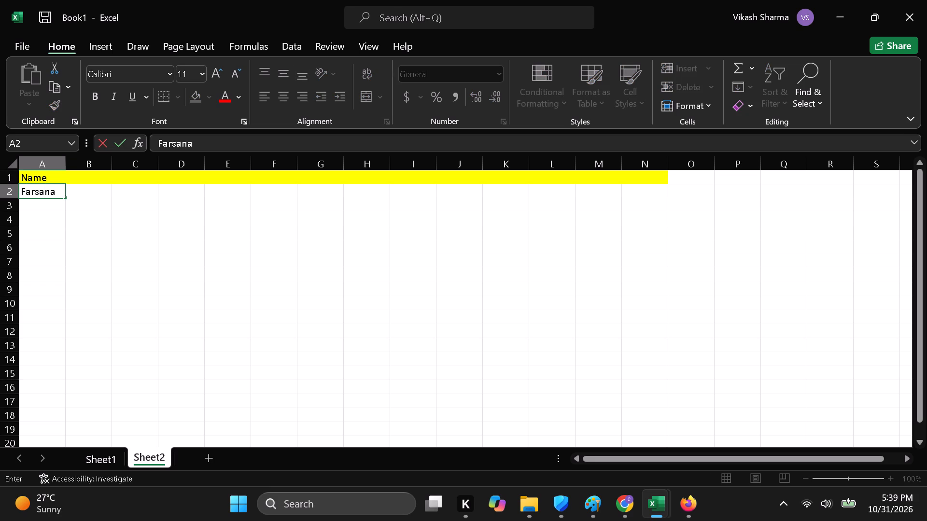
pyautogui.press('Return')
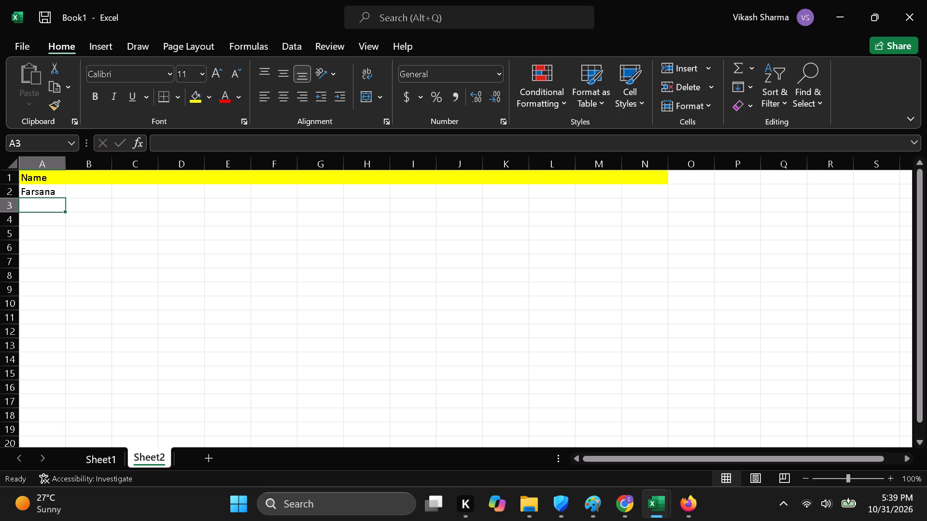
pyautogui.write('idha')
pyautogui.press('Return')
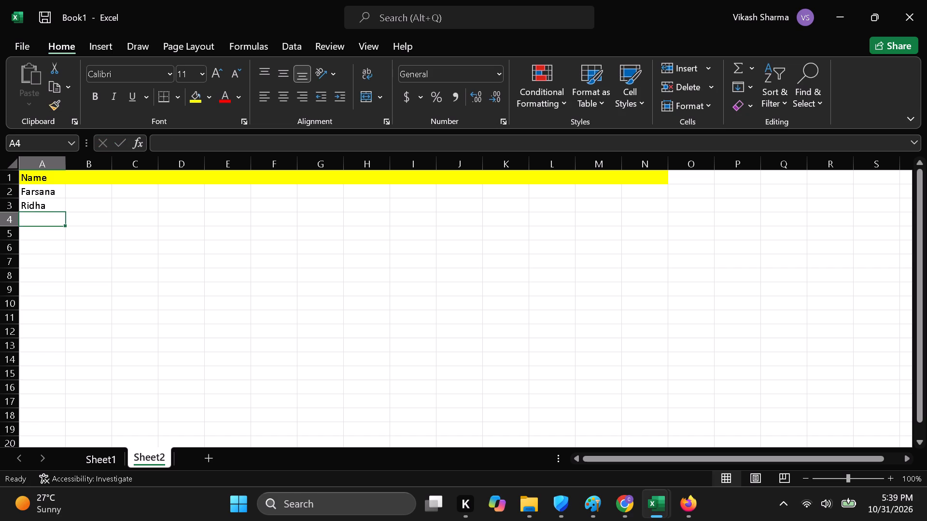
pyautogui.write('aniyah')
pyautogui.press('Return')
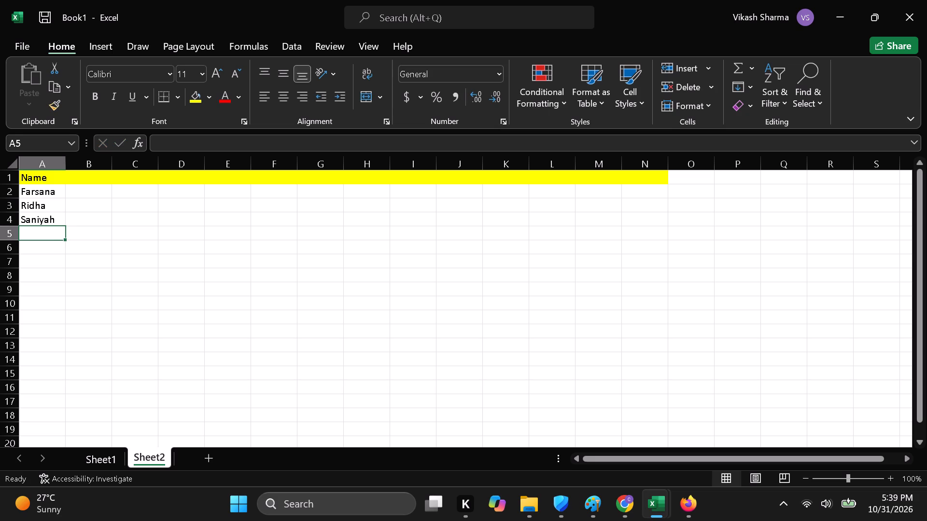
pyautogui.press('z')
pyautogui.press('BackSpace')
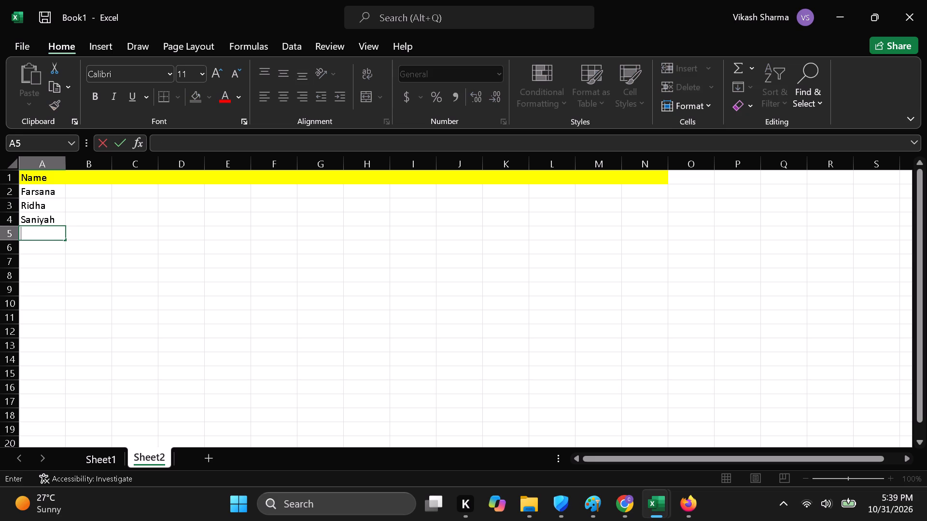
pyautogui.press('a')
pyautogui.write('zmi')
pyautogui.press('n')
pyautogui.press('Return')
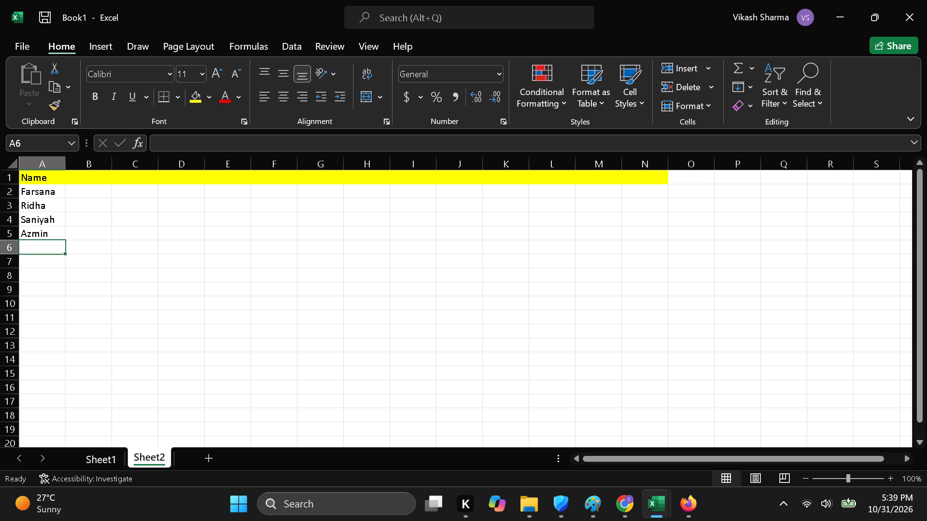
pyautogui.write('hushi')
pyautogui.press('Return')
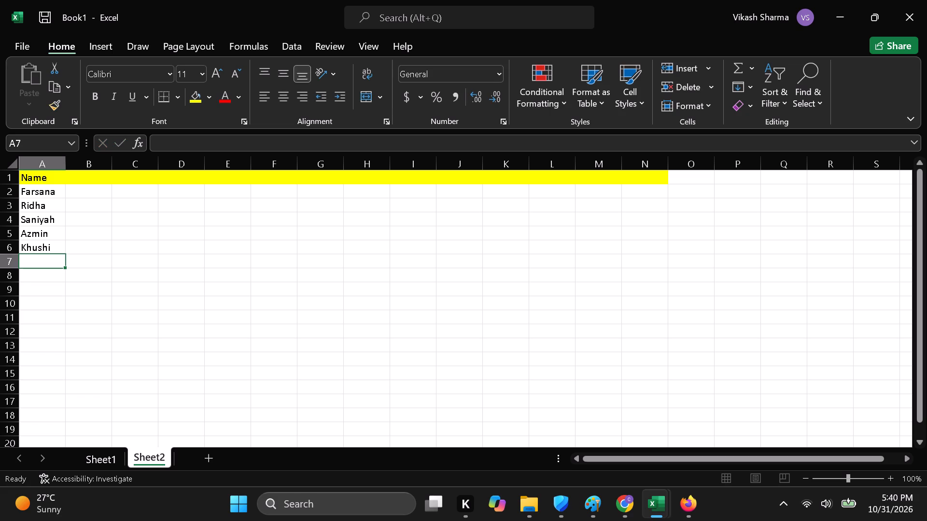
# Enter the column headers "ID", "1 week" and "2 week" in cells B1 to D1 of Sheet2.
pyautogui.click(94, 177)
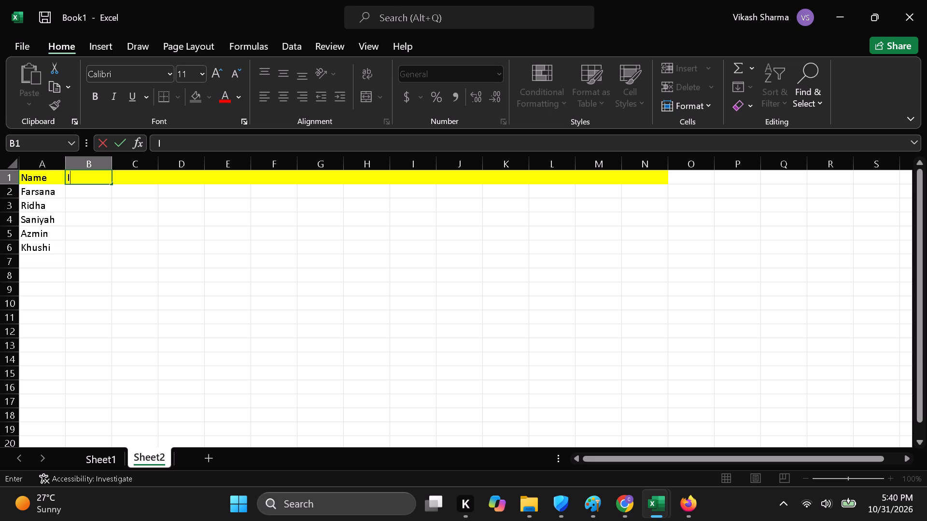
pyautogui.press('d')
pyautogui.press('Return')
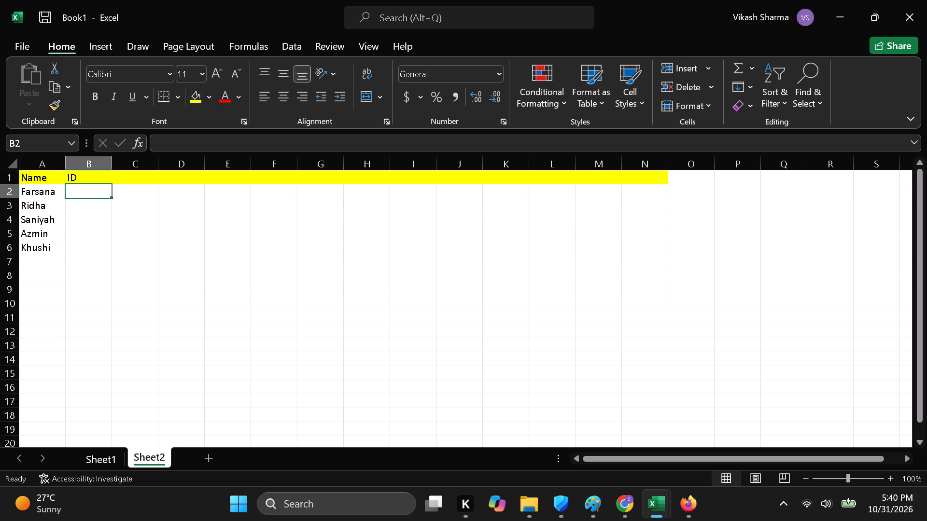
pyautogui.click(146, 180)
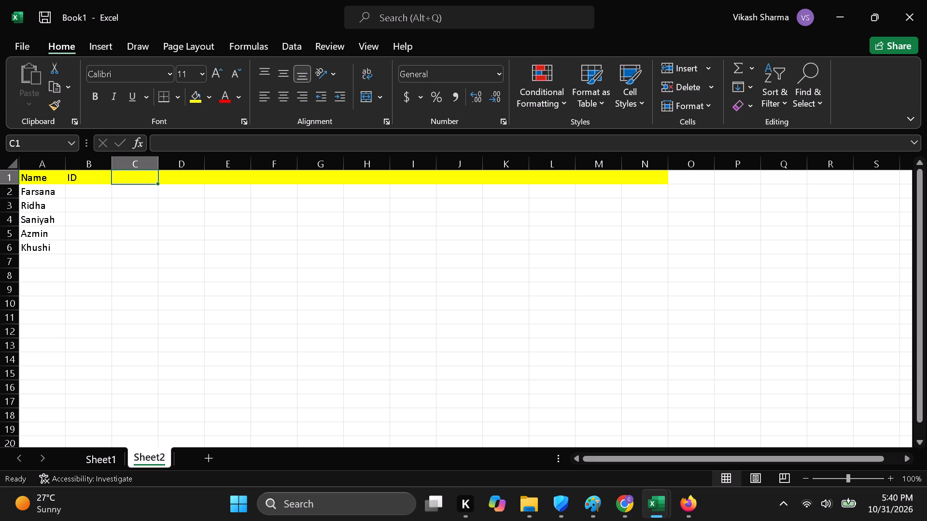
pyautogui.press('1')
pyautogui.press('space')
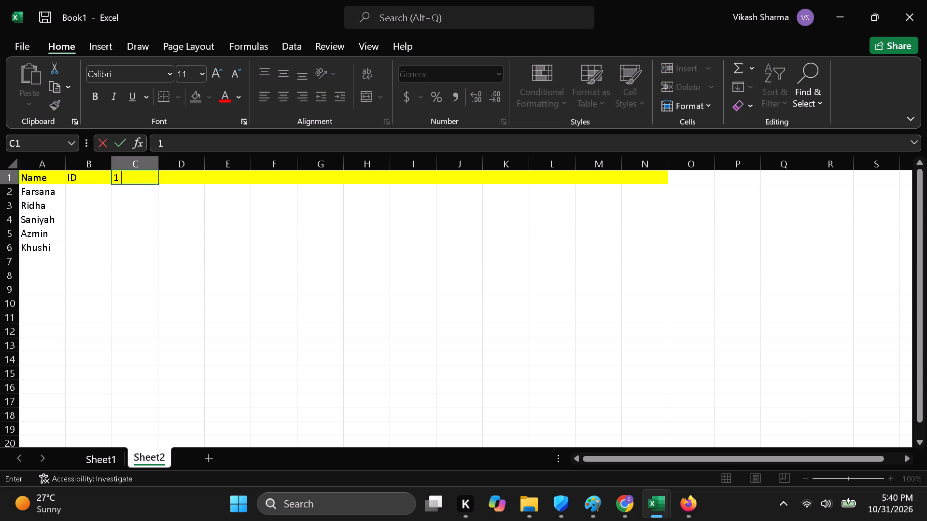
pyautogui.write('wee')
pyautogui.press('k')
pyautogui.click(176, 178)
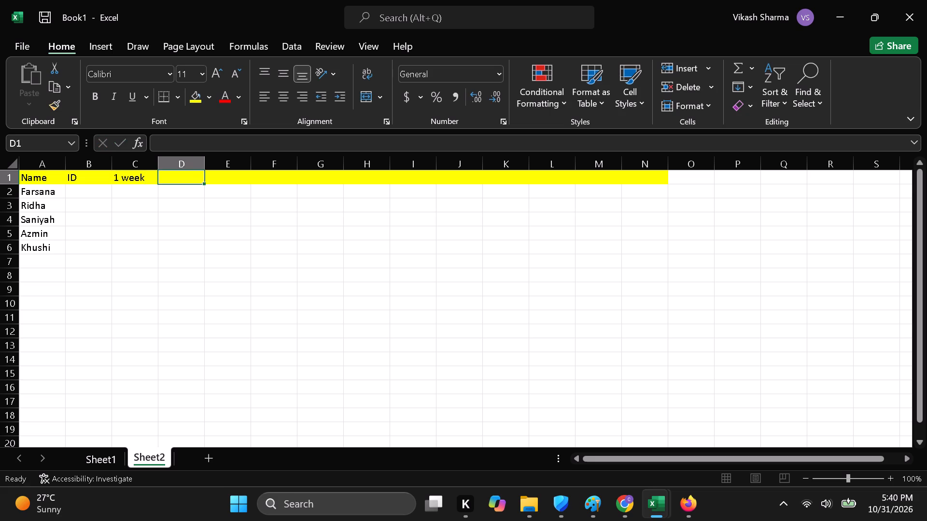
pyautogui.write('2')
pyautogui.press('space')
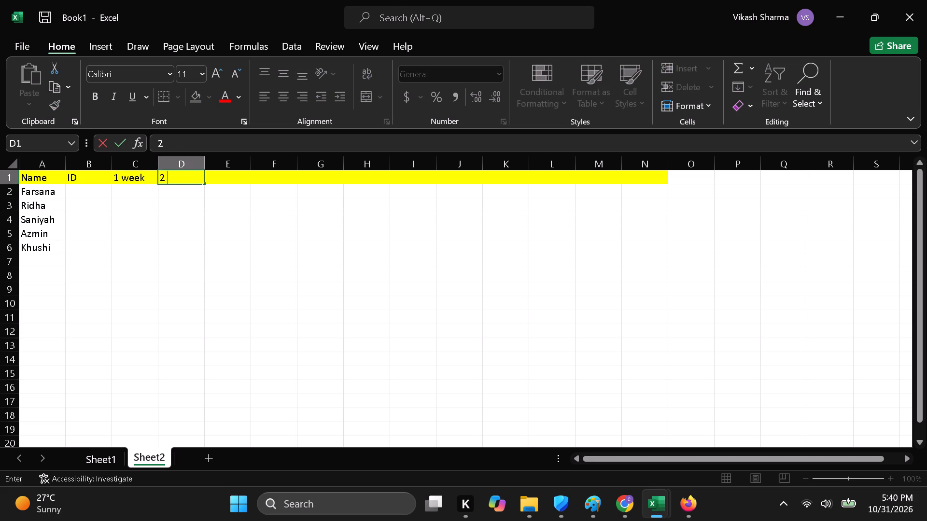
pyautogui.write('week')
# Enter the column headers "total", "Paid" and "Extra work" in cells E1 to G1 of Sheet2.
pyautogui.click(230, 179)
pyautogui.write('tota')
pyautogui.press('l')
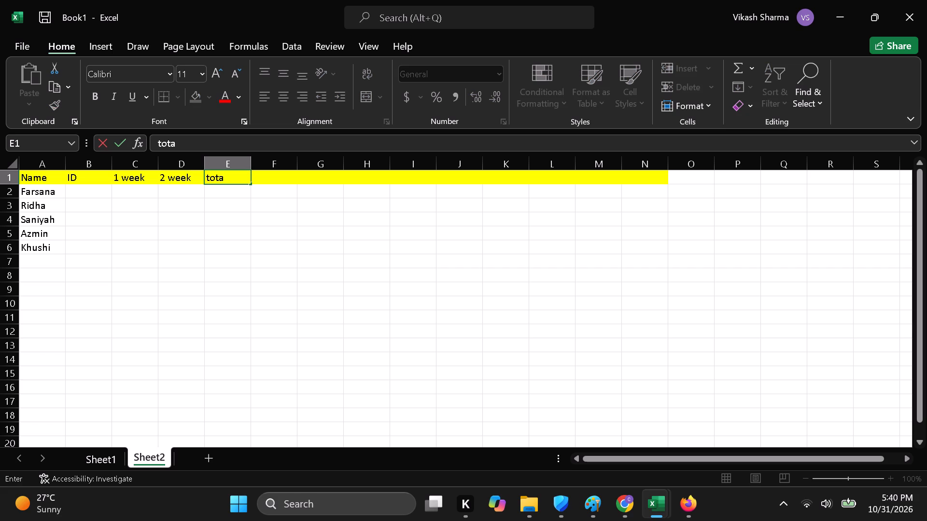
pyautogui.click(269, 179)
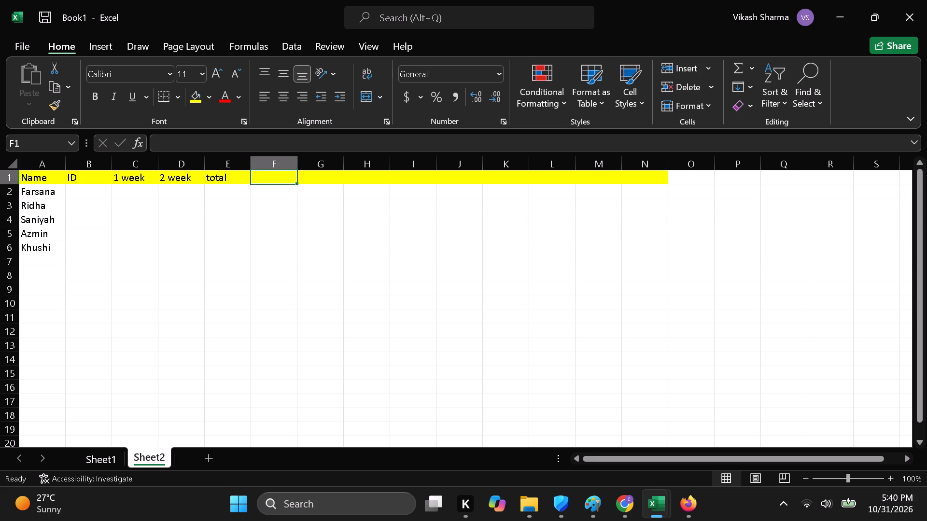
pyautogui.press('p')
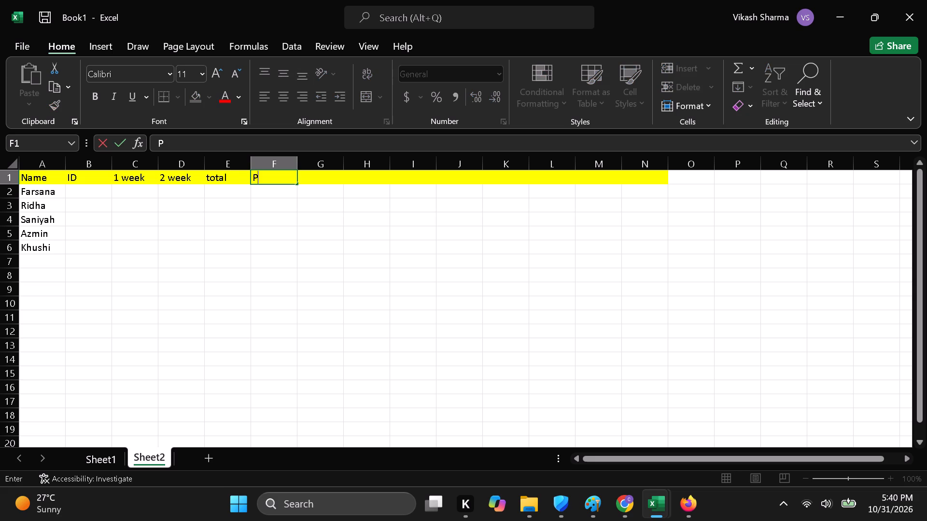
pyautogui.write('aid')
pyautogui.click(95, 193)
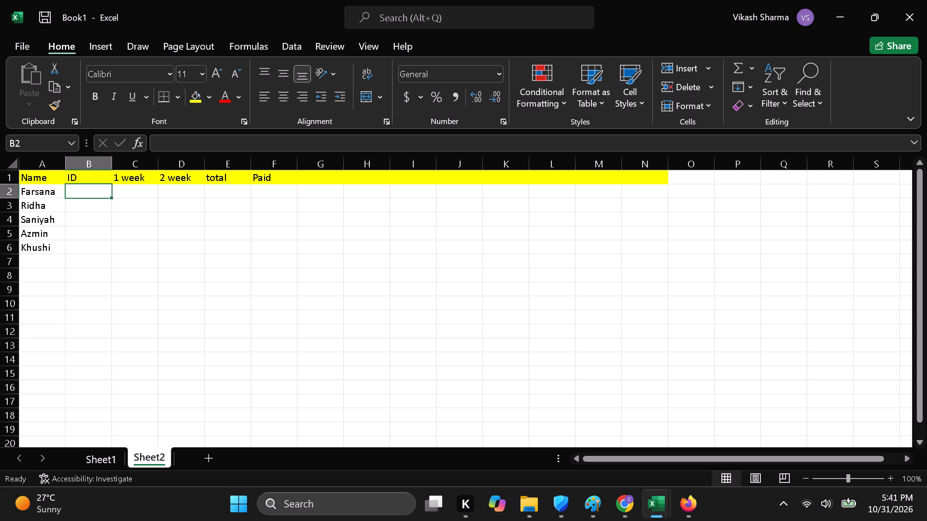
pyautogui.click(333, 175)
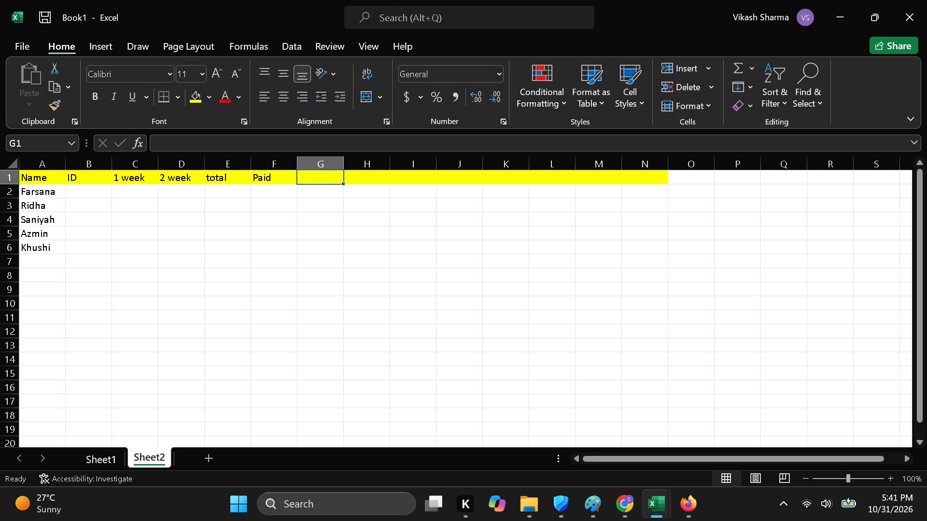
pyautogui.press('e')
pyautogui.press('BackSpace')
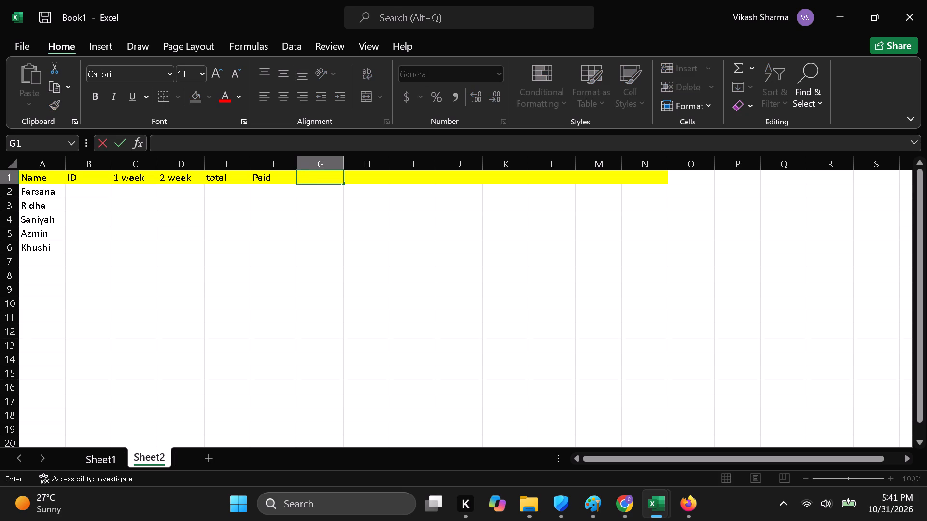
pyautogui.write('xtra wor')
pyautogui.press('k')
pyautogui.press('Return')
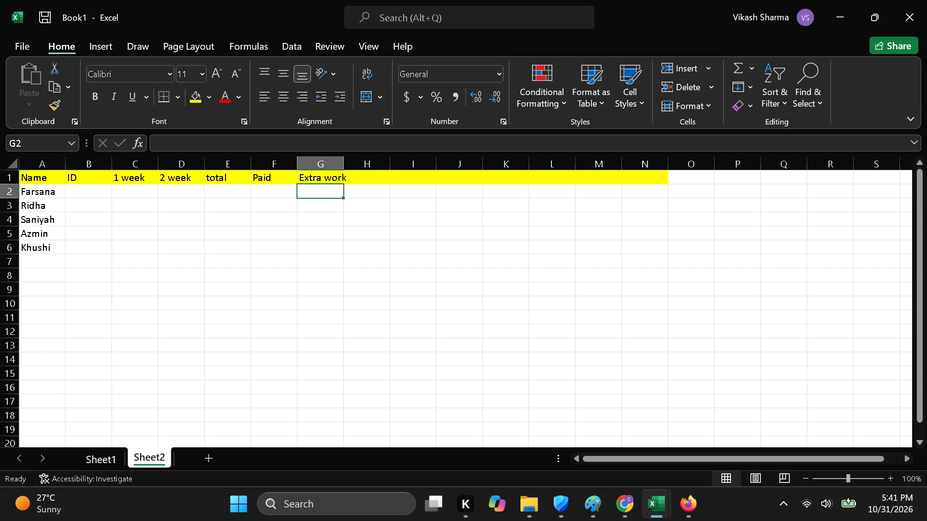
# Switch back to Sheet1 with the working-email list.
pyautogui.click(104, 460)
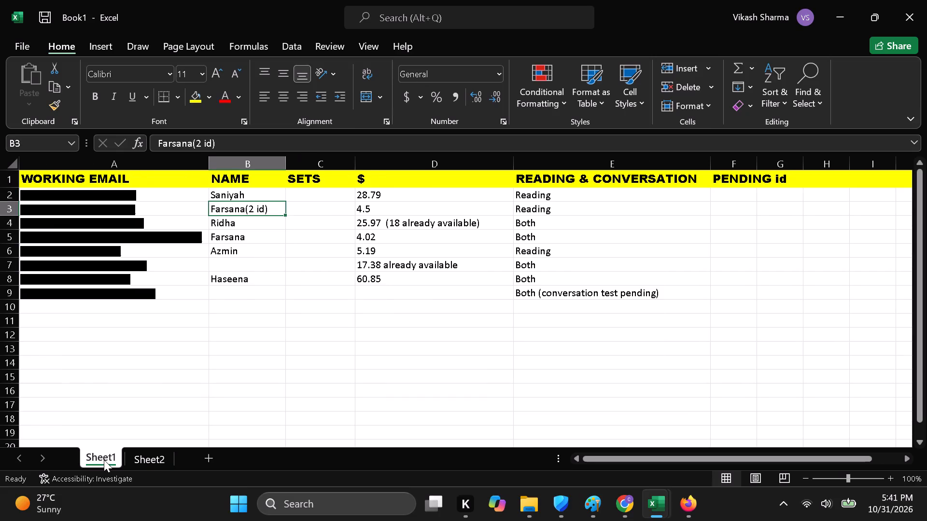